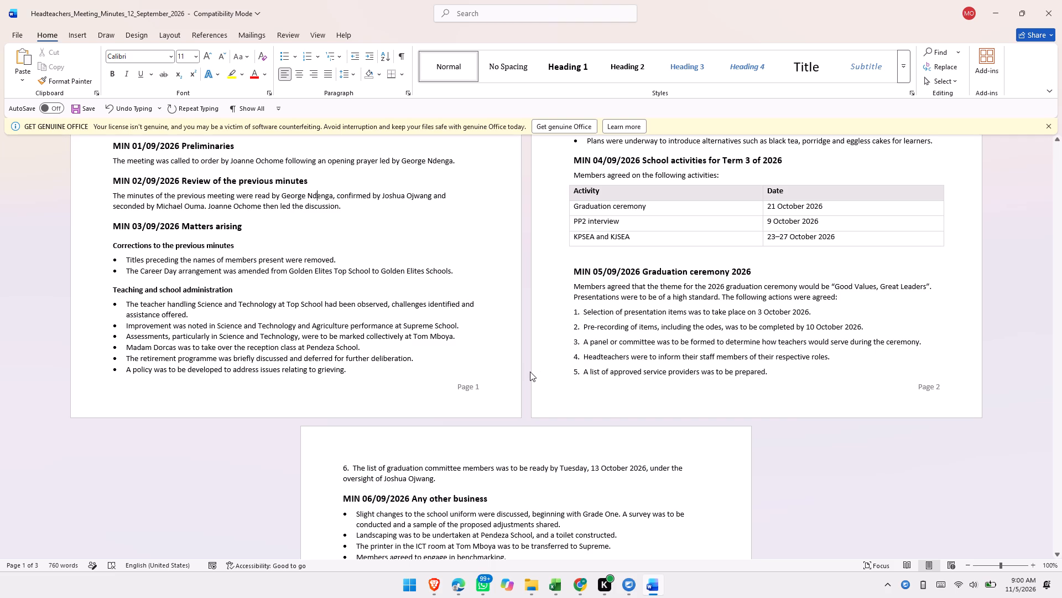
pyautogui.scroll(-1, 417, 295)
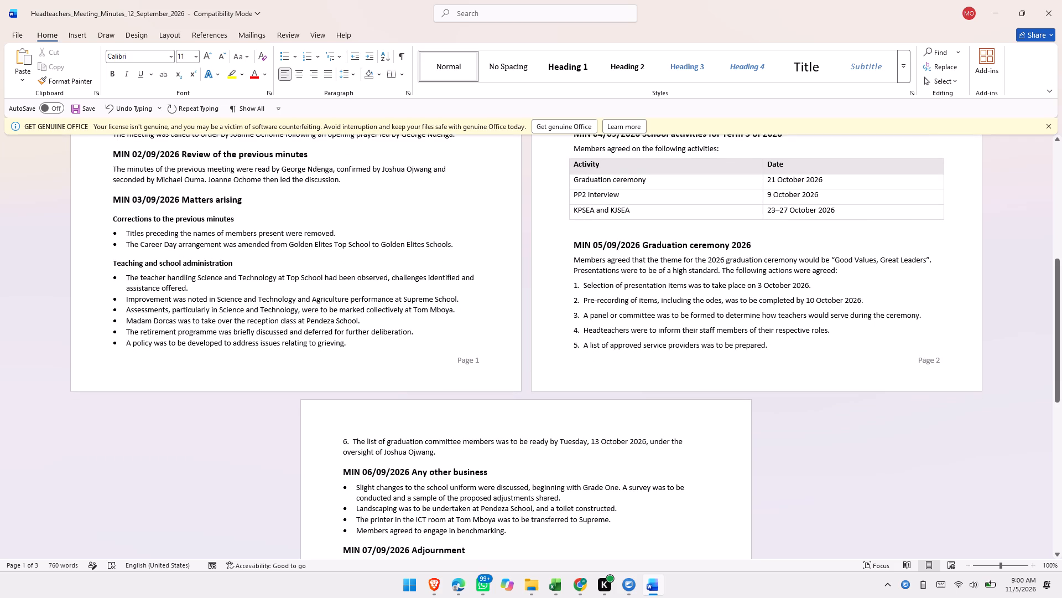
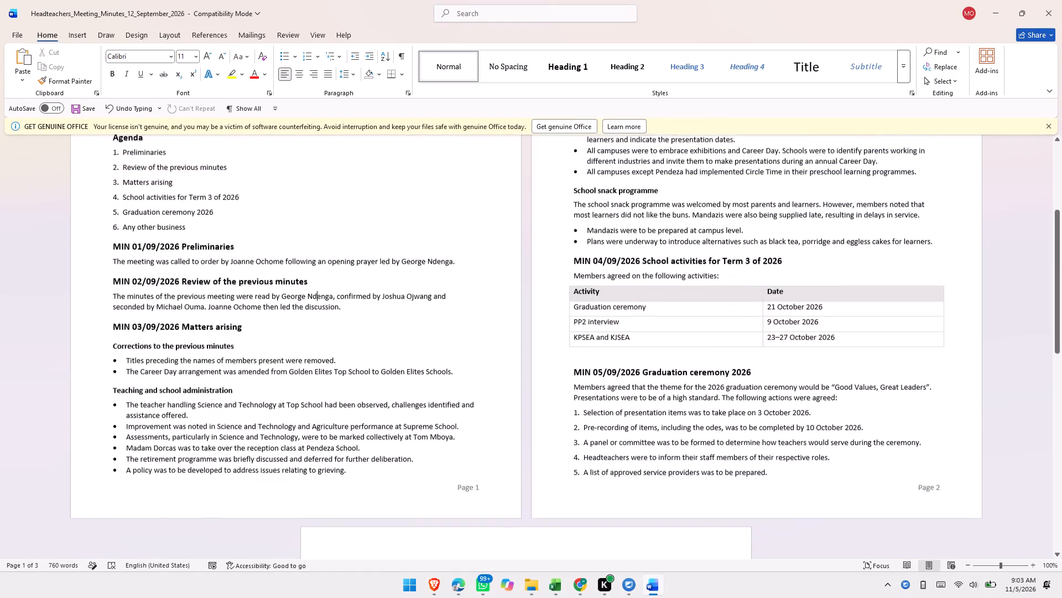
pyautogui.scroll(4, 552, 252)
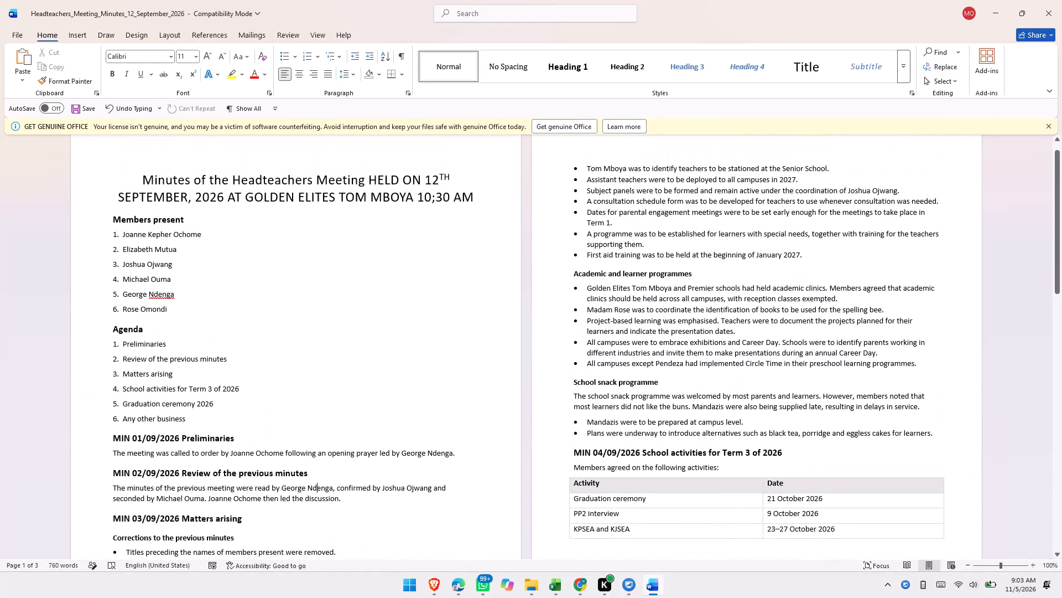
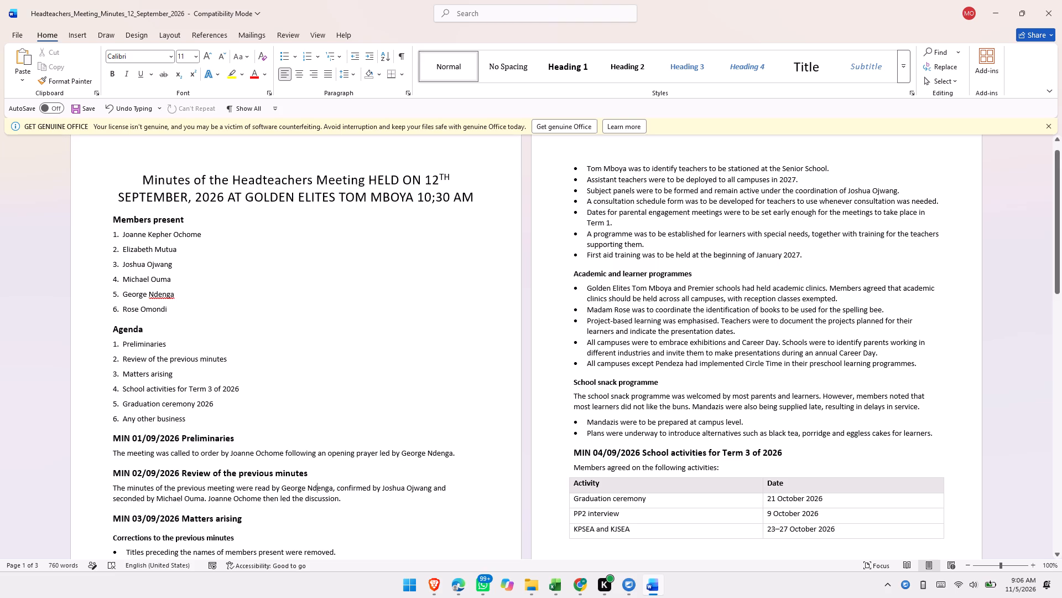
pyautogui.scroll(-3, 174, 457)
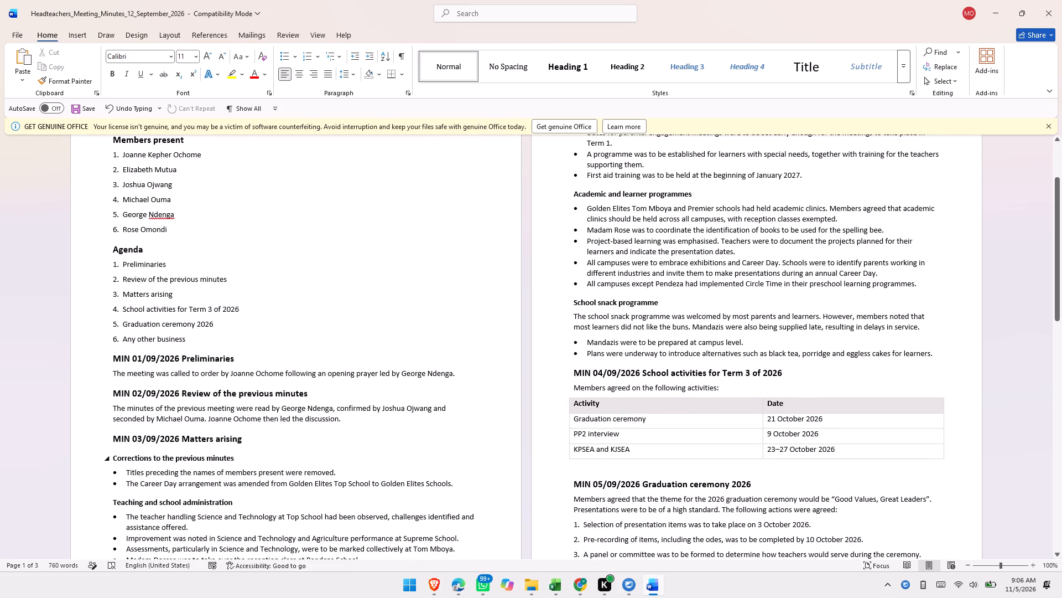
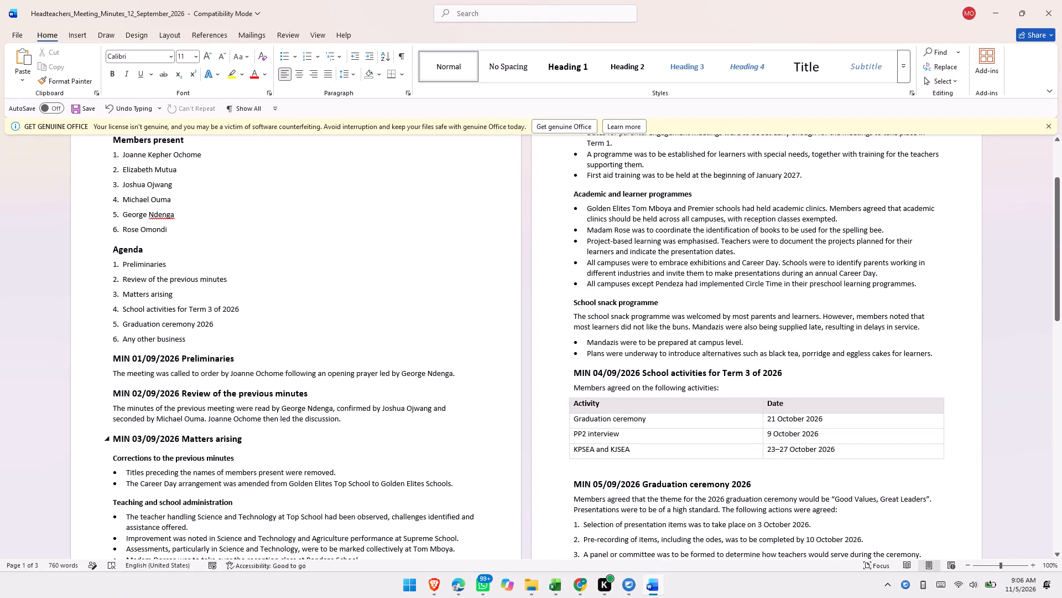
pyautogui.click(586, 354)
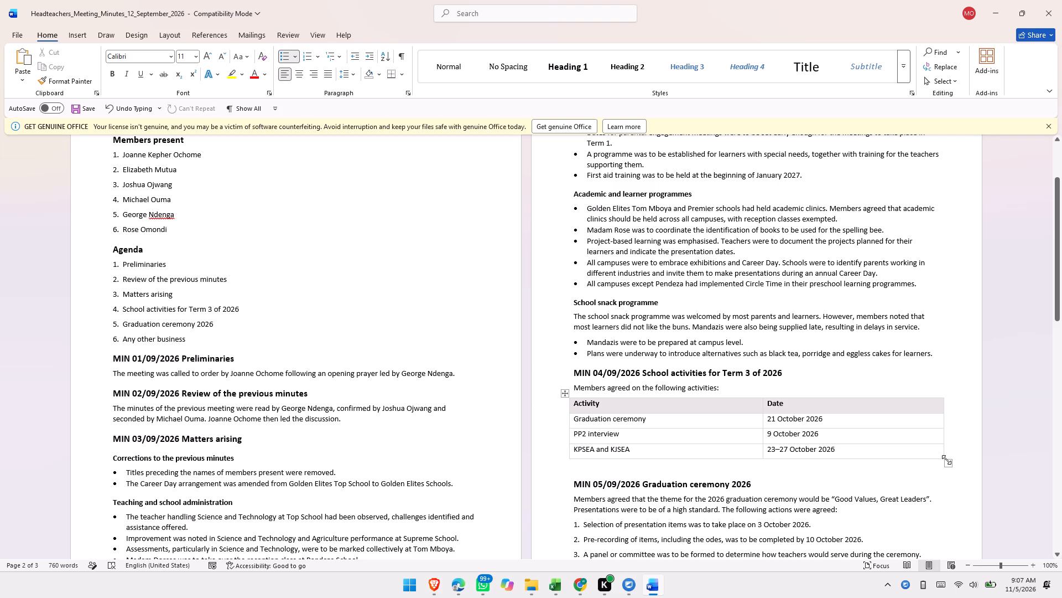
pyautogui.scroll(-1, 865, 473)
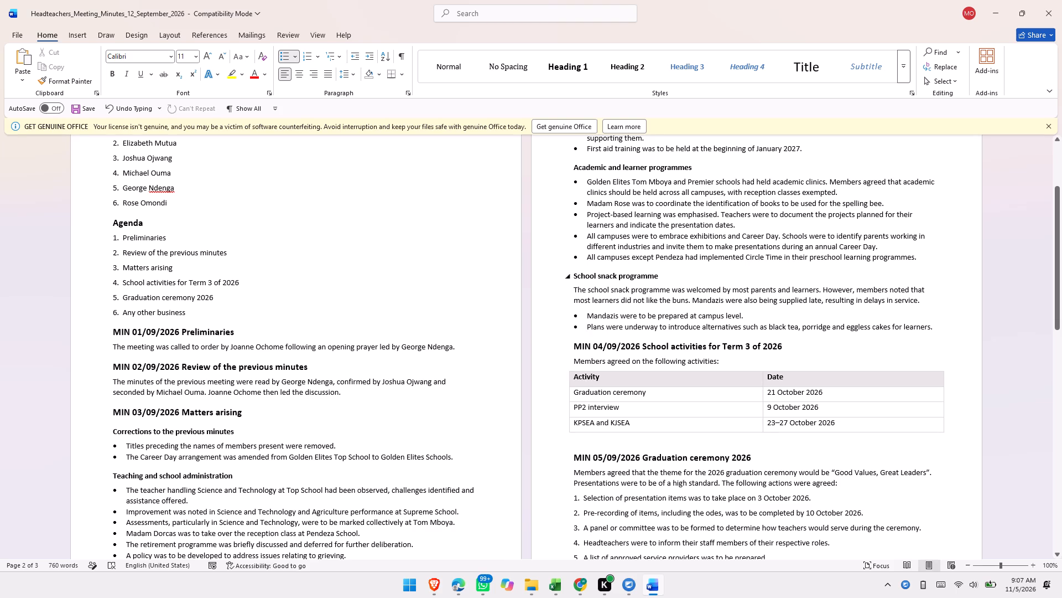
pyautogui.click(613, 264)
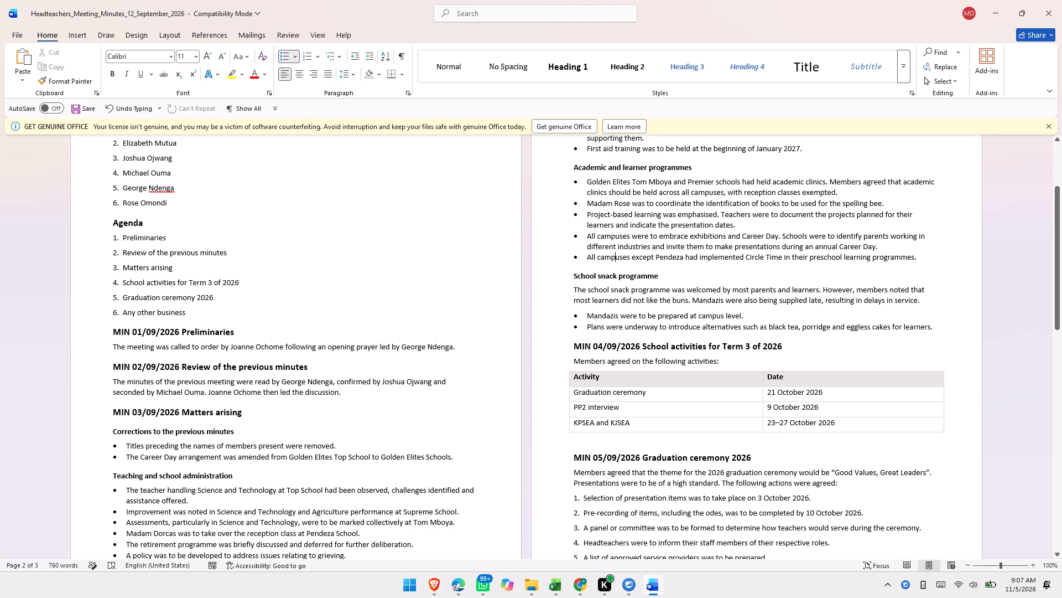
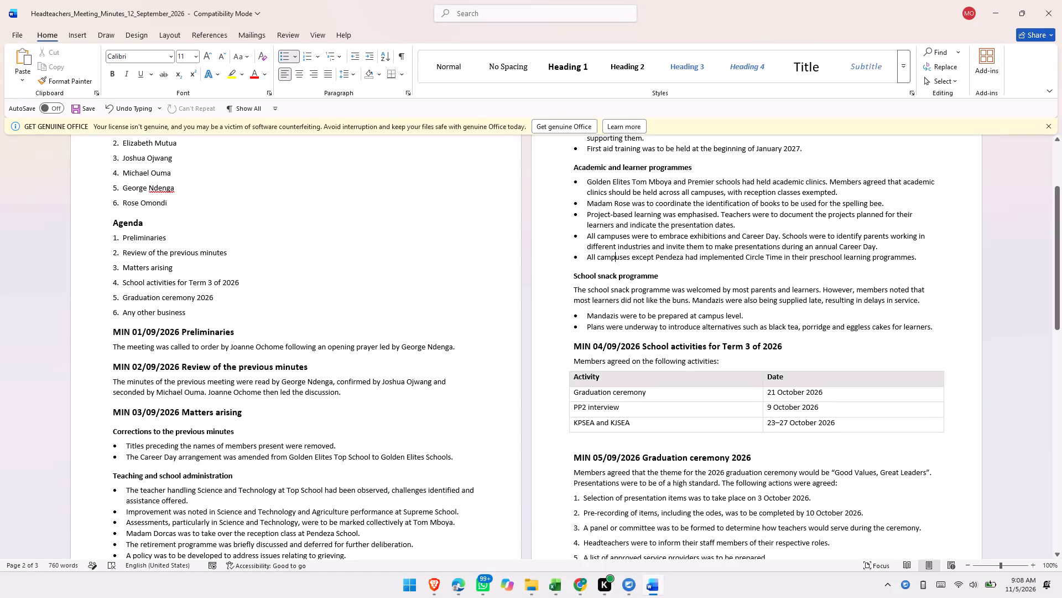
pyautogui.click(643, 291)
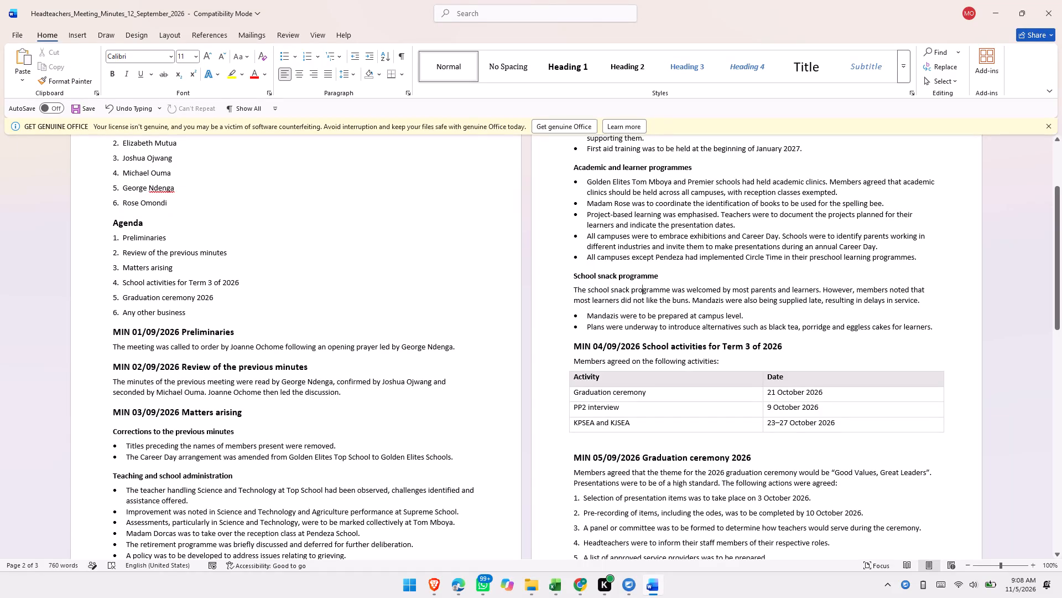
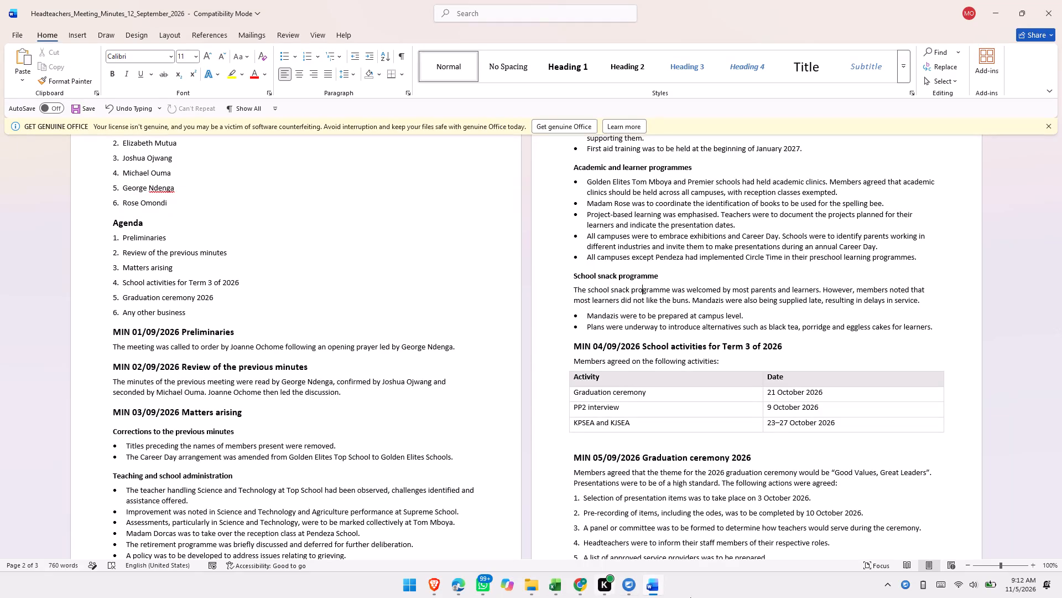
# Examine the remaining minutes through the adjournment and signature lines, and return to the title.
pyautogui.scroll(-2, 663, 565)
pyautogui.scroll(-12, 702, 438)
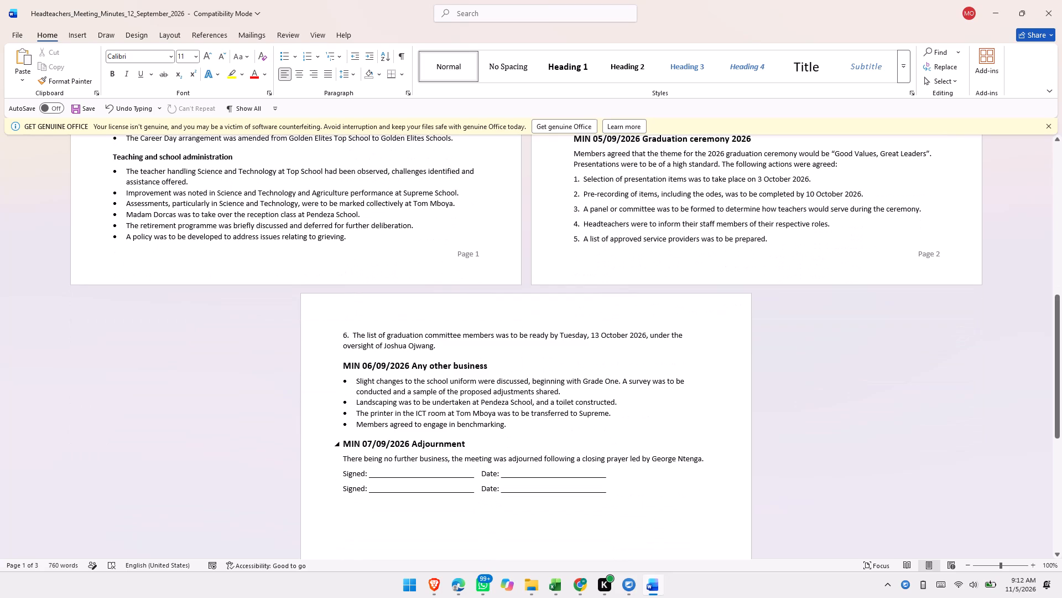
pyautogui.scroll(-3, 702, 437)
pyautogui.scroll(20, 494, 443)
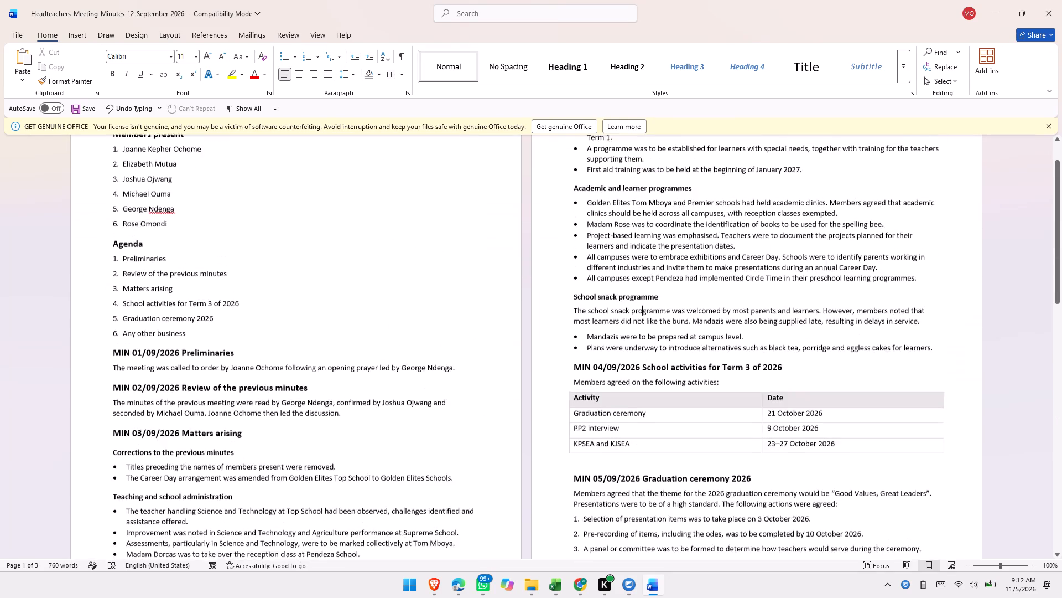
pyautogui.scroll(4, 494, 443)
# Save the headteachers' meeting minutes document.
pyautogui.hotkey('ctrl', 's')
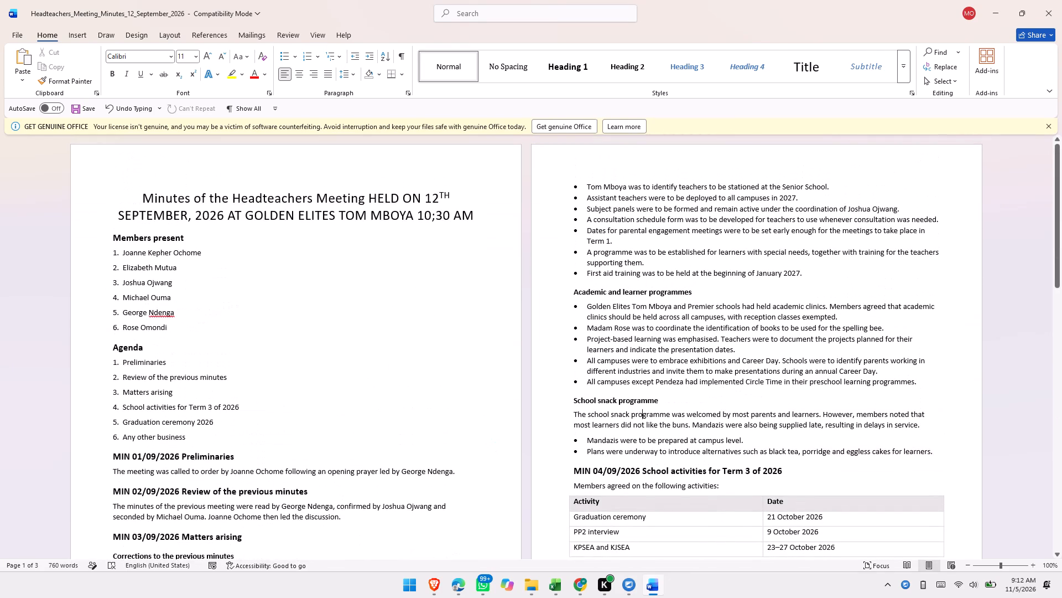
pyautogui.hotkey('ctrl', 'a')
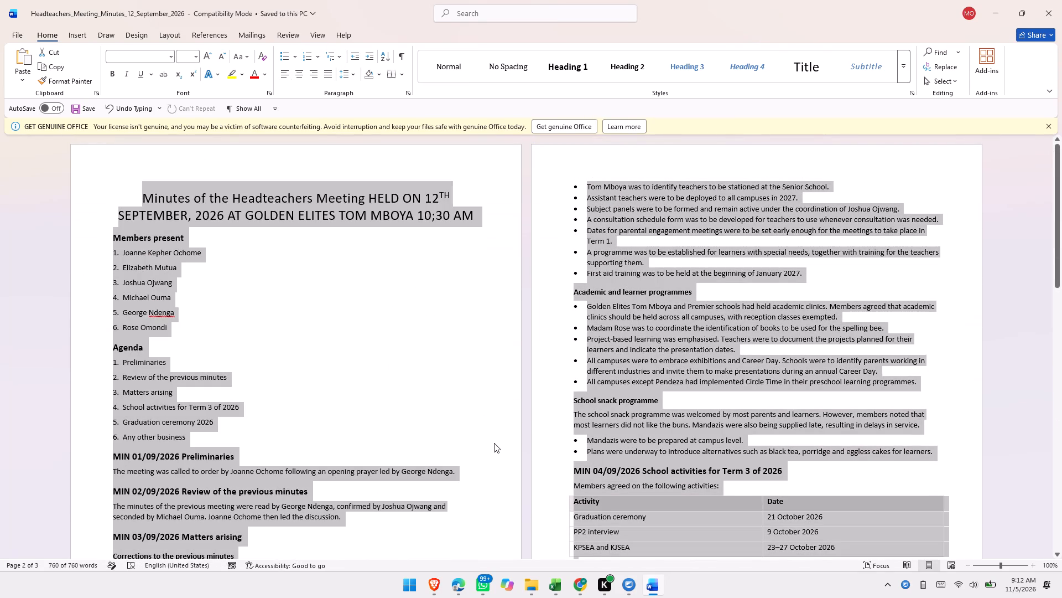
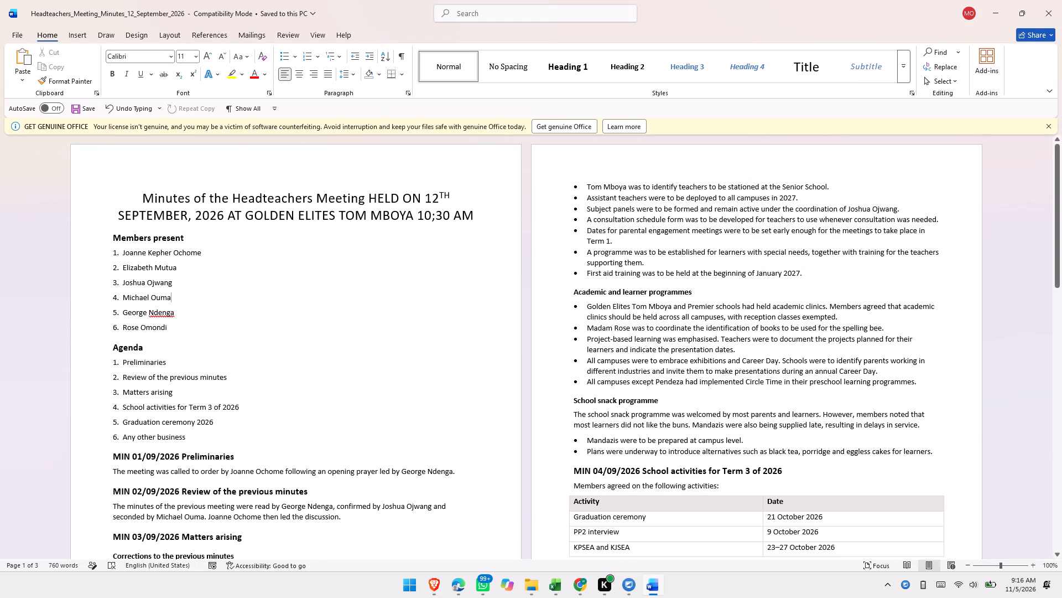
pyautogui.tripleClick(326, 199)
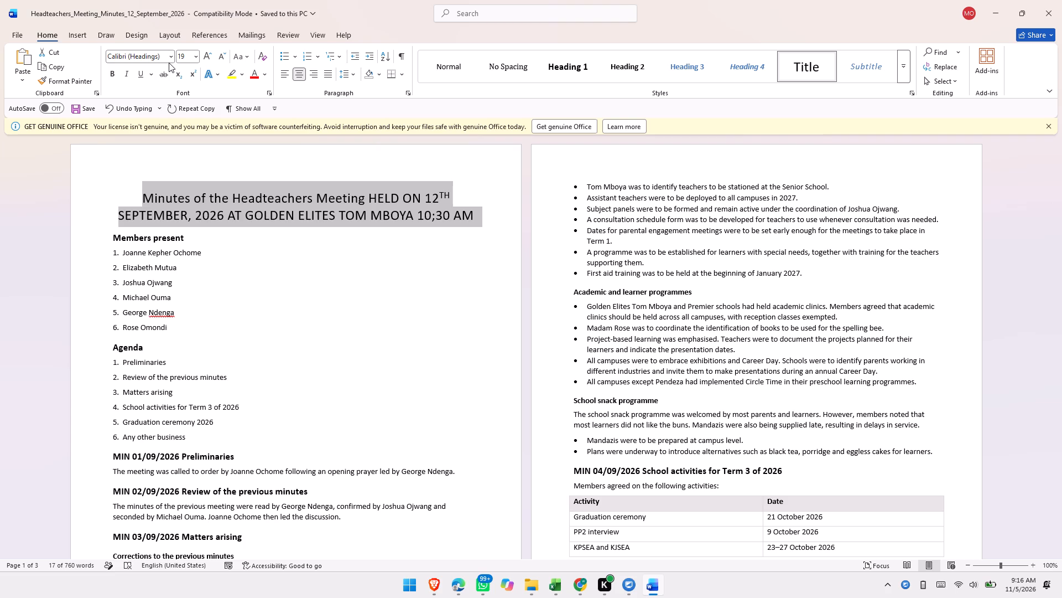
pyautogui.click(247, 56)
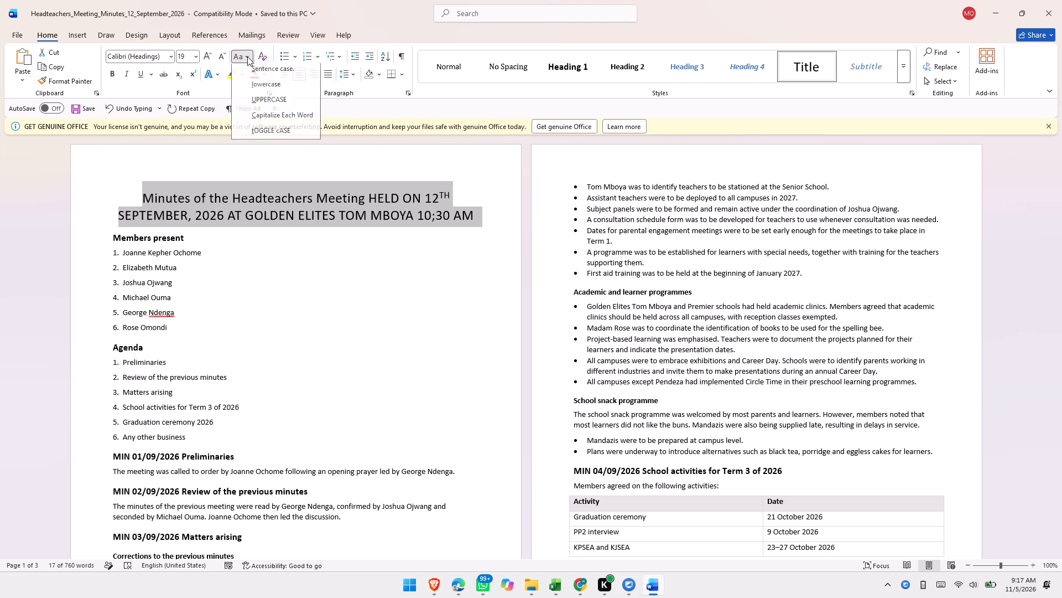
pyautogui.click(258, 103)
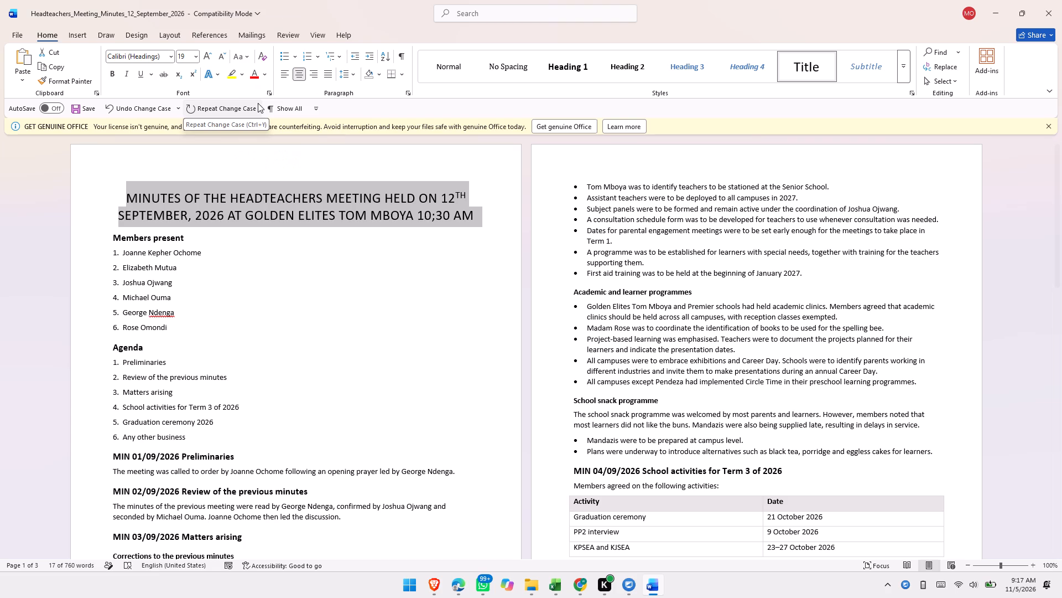
pyautogui.click(111, 70)
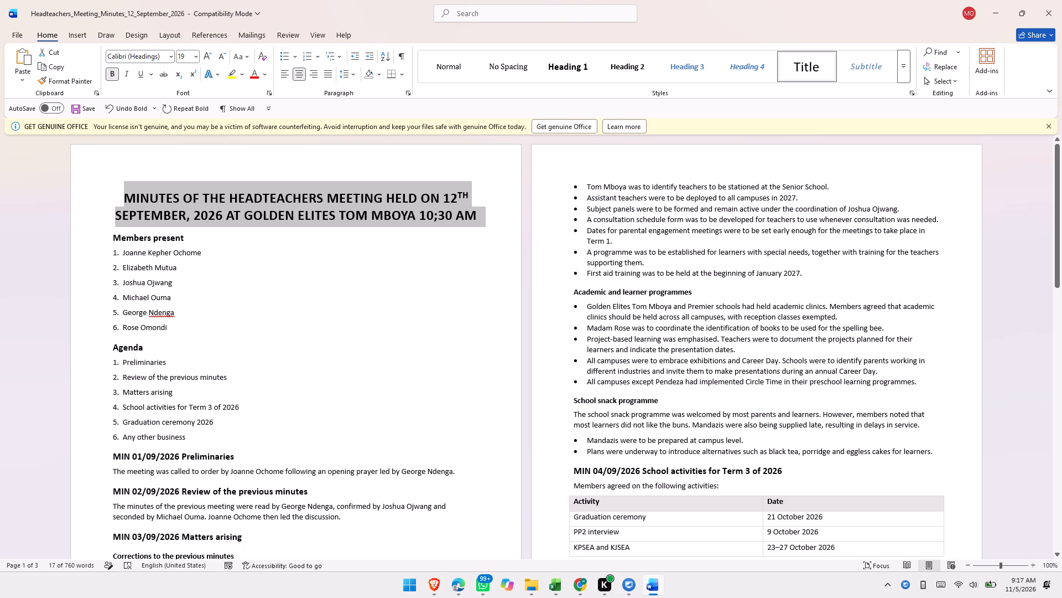
# Examine the body of the minutes below the title, from the agenda towards the adjournment section.
pyautogui.scroll(-8, 299, 293)
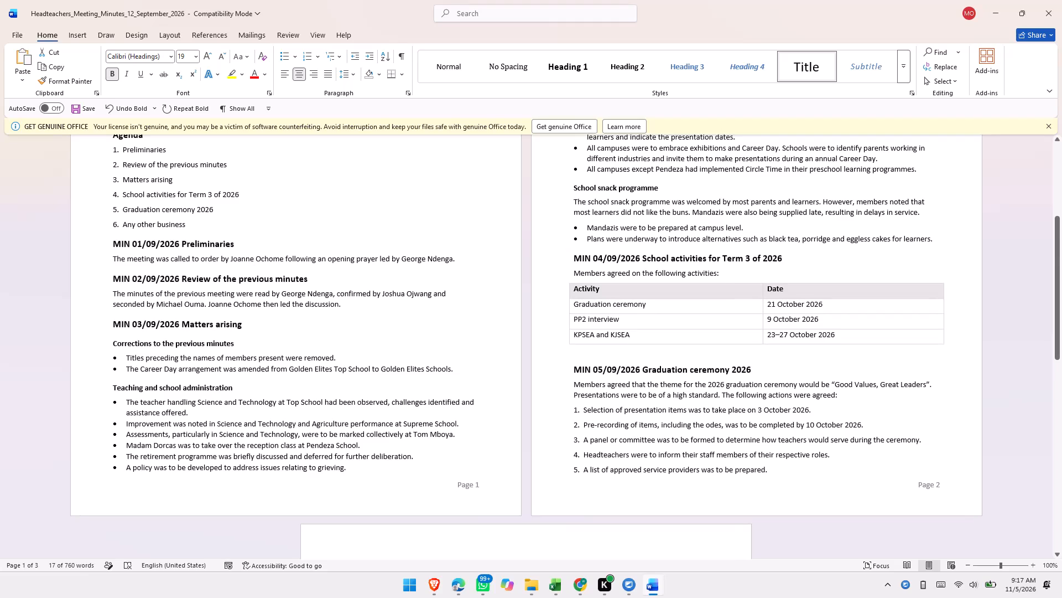
pyautogui.scroll(-5, 299, 297)
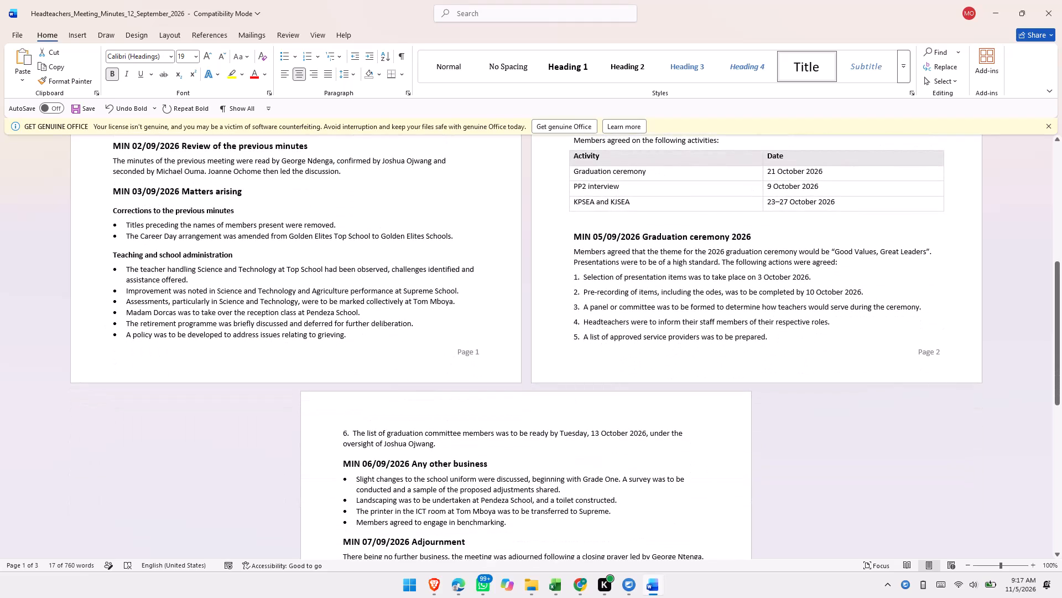
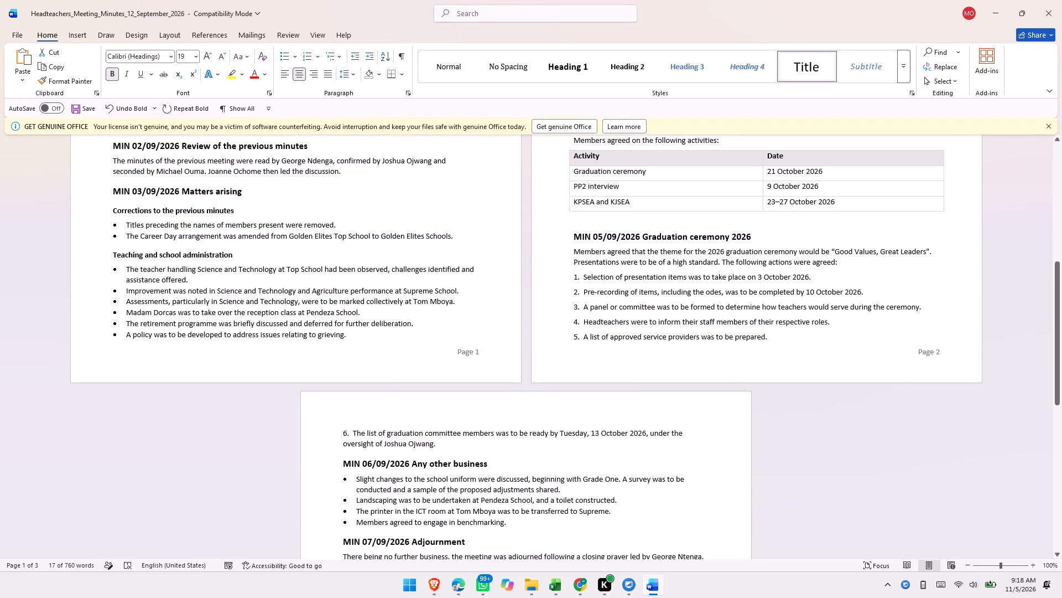
pyautogui.scroll(-6, 490, 318)
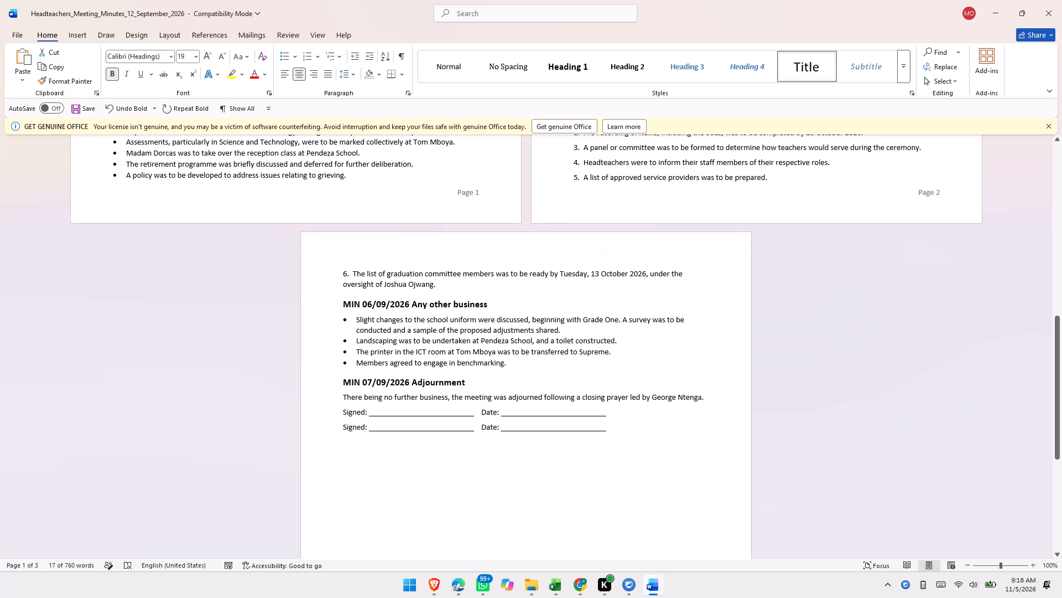
pyautogui.click(684, 392)
pyautogui.press('Right')
pyautogui.press('BackSpace')
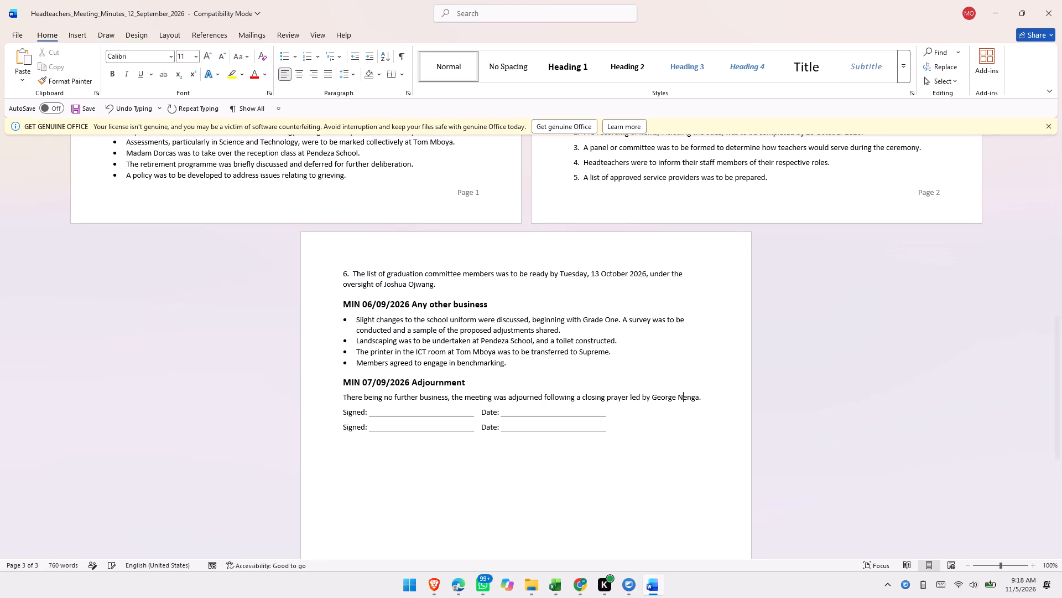
pyautogui.press('d')
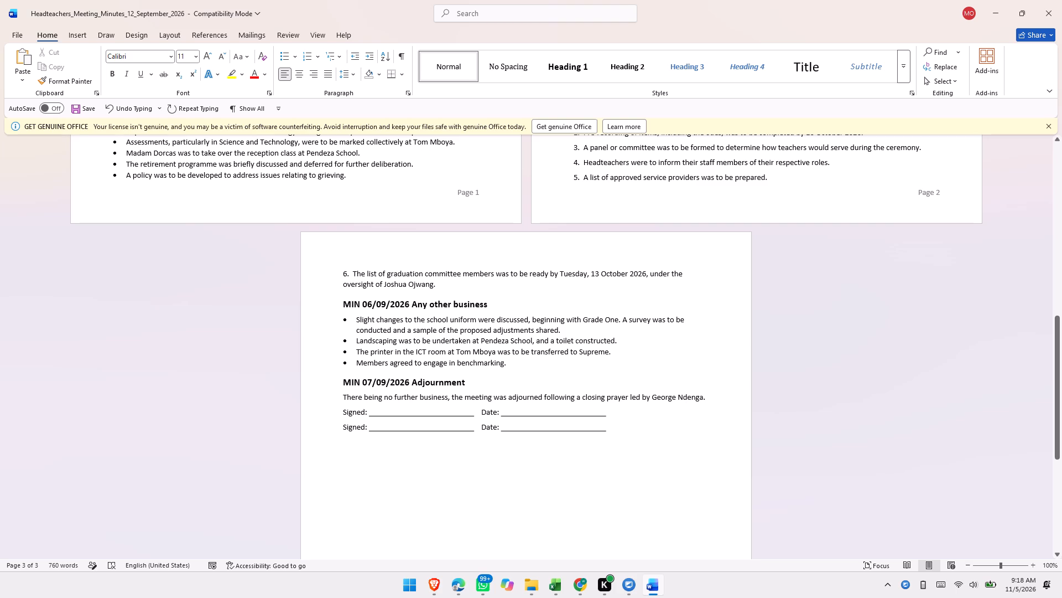
pyautogui.hotkey('ctrl', 's')
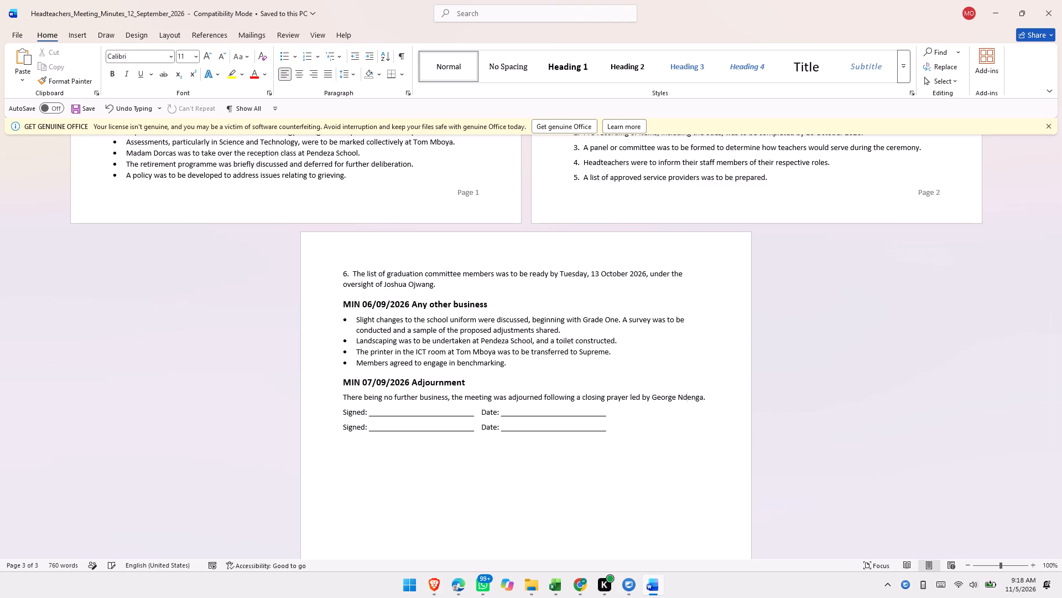
# Correct the meeting time in the document title to read 10:30 AM, with a colon between hour and minutes.
pyautogui.scroll(11, 584, 297)
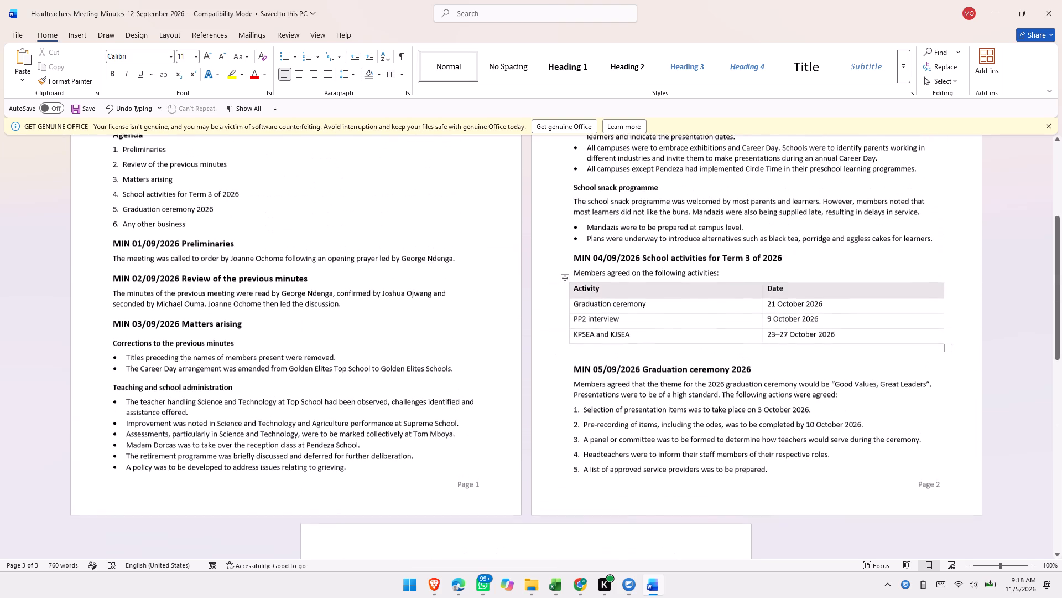
pyautogui.scroll(5, 574, 302)
pyautogui.click(655, 279)
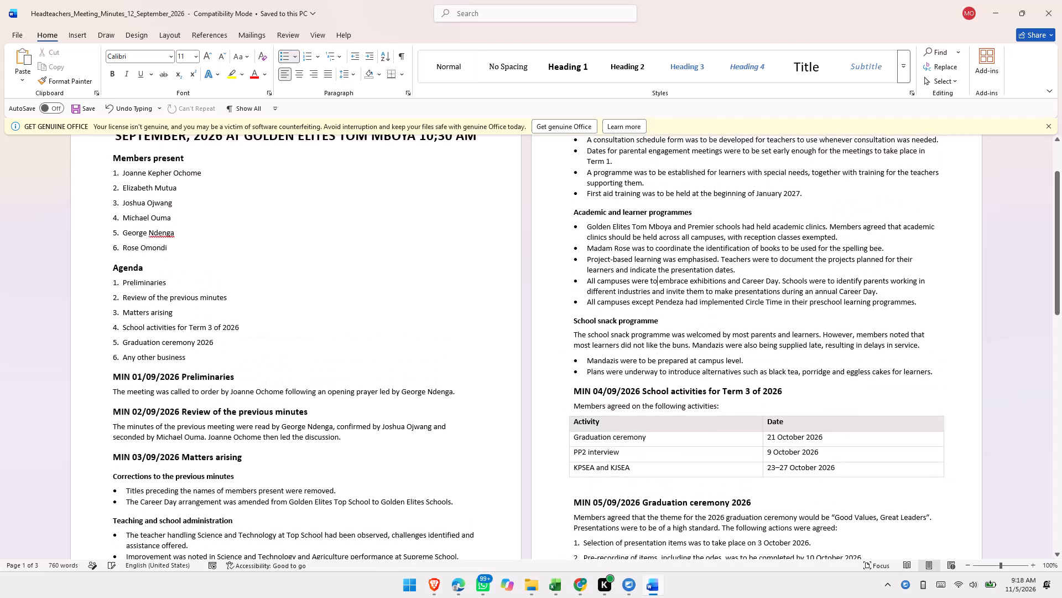
pyautogui.scroll(3, 738, 287)
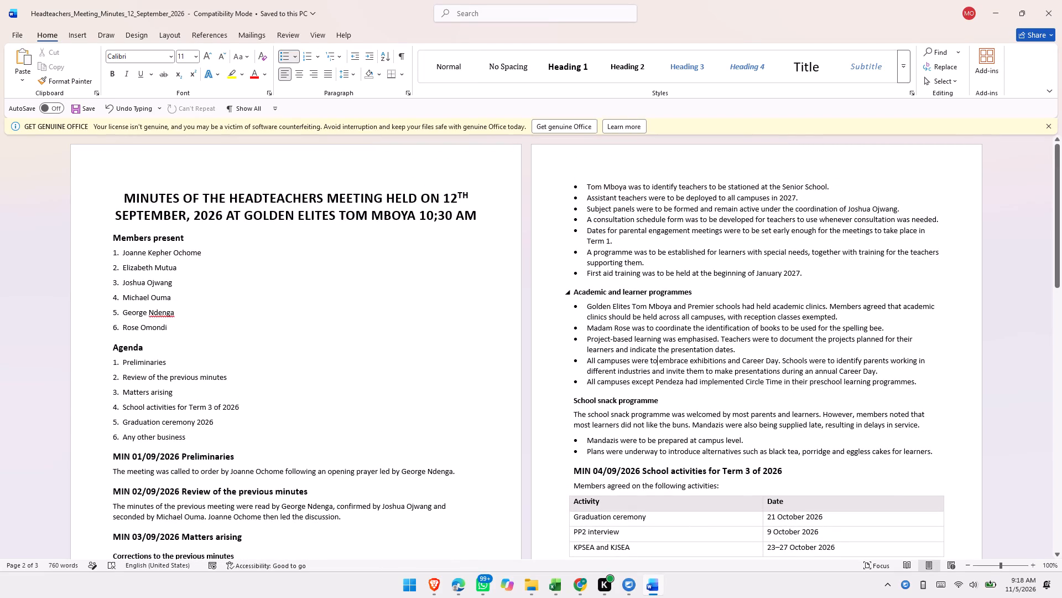
pyautogui.click(437, 210)
pyautogui.press('BackSpace')
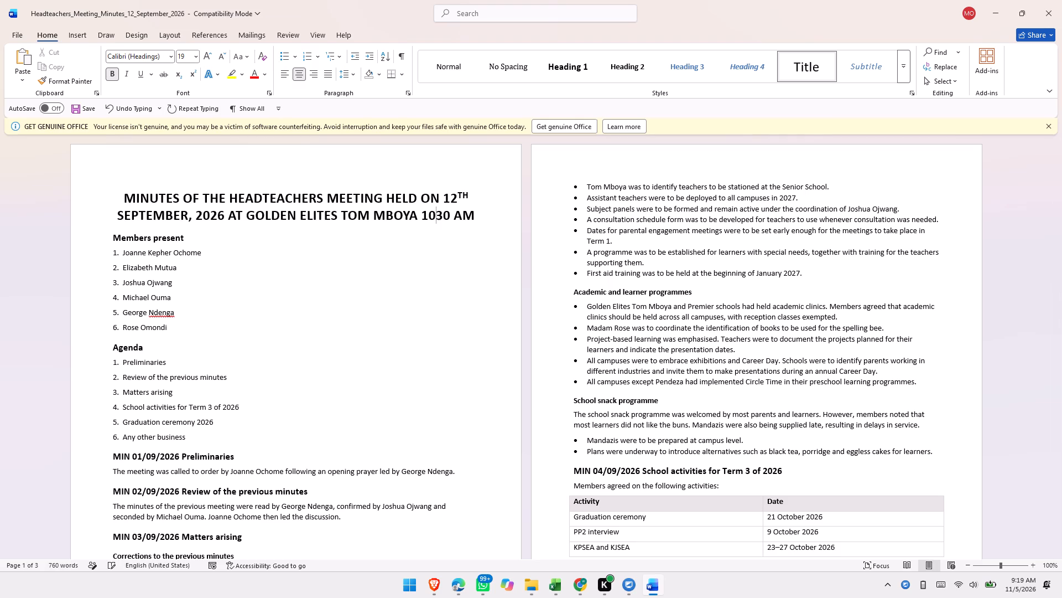
pyautogui.hotkey('shift', ':')
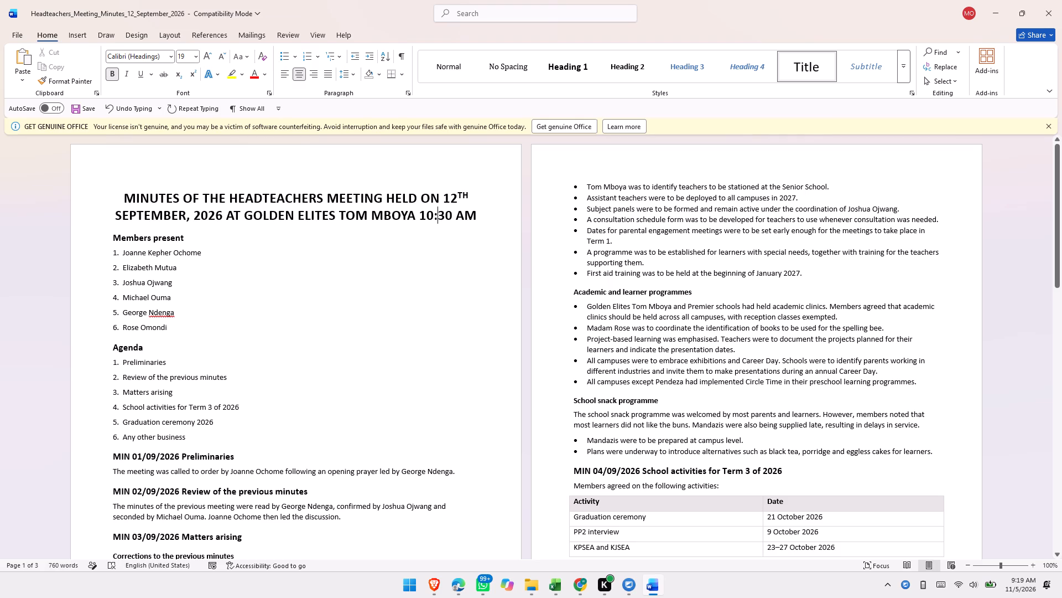
# Add a bottom border beneath the title paragraph.
pyautogui.click(491, 221)
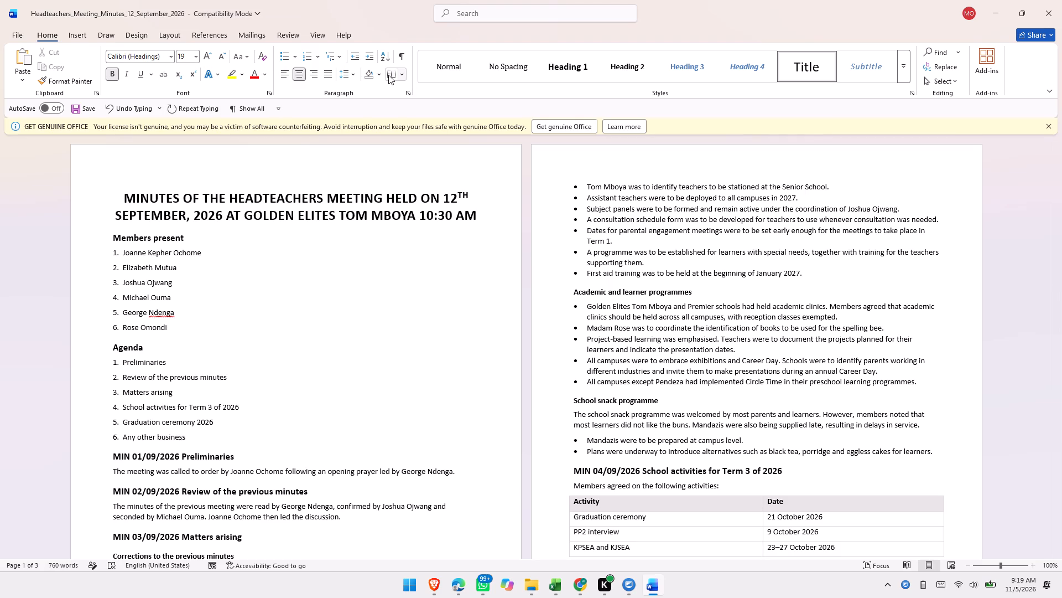
pyautogui.click(388, 74)
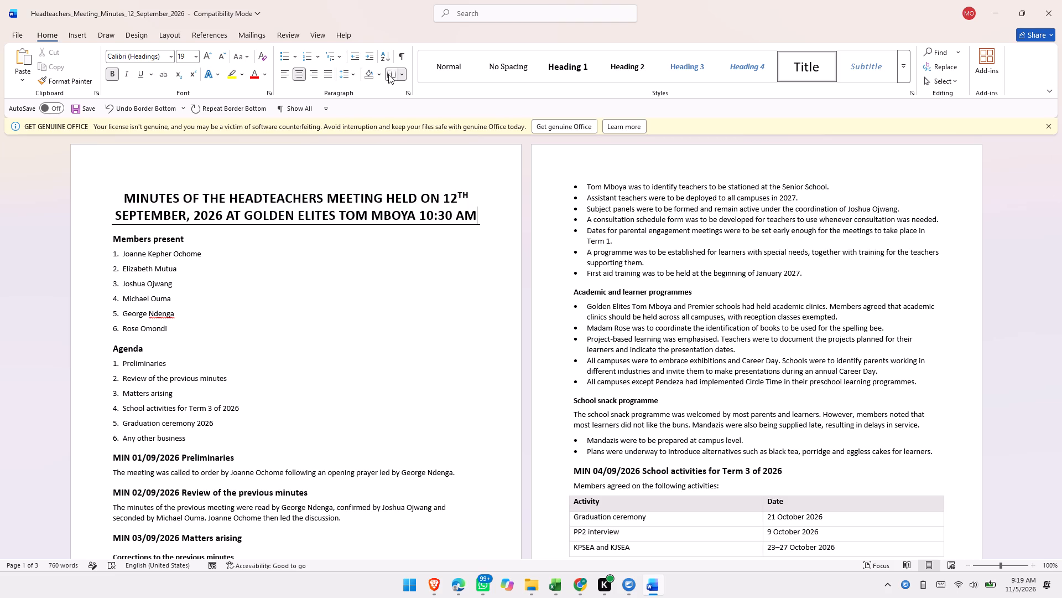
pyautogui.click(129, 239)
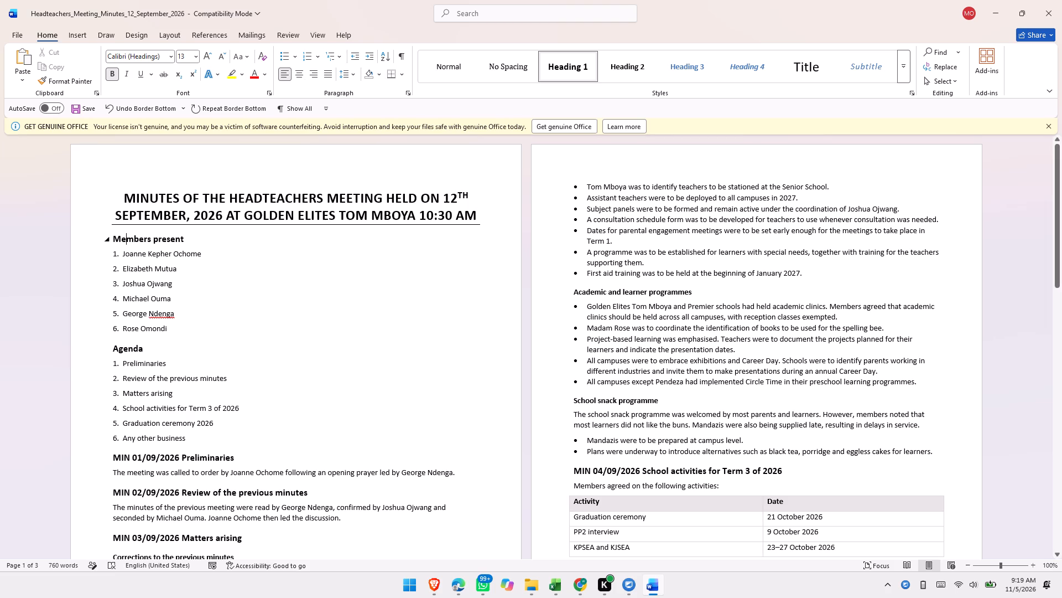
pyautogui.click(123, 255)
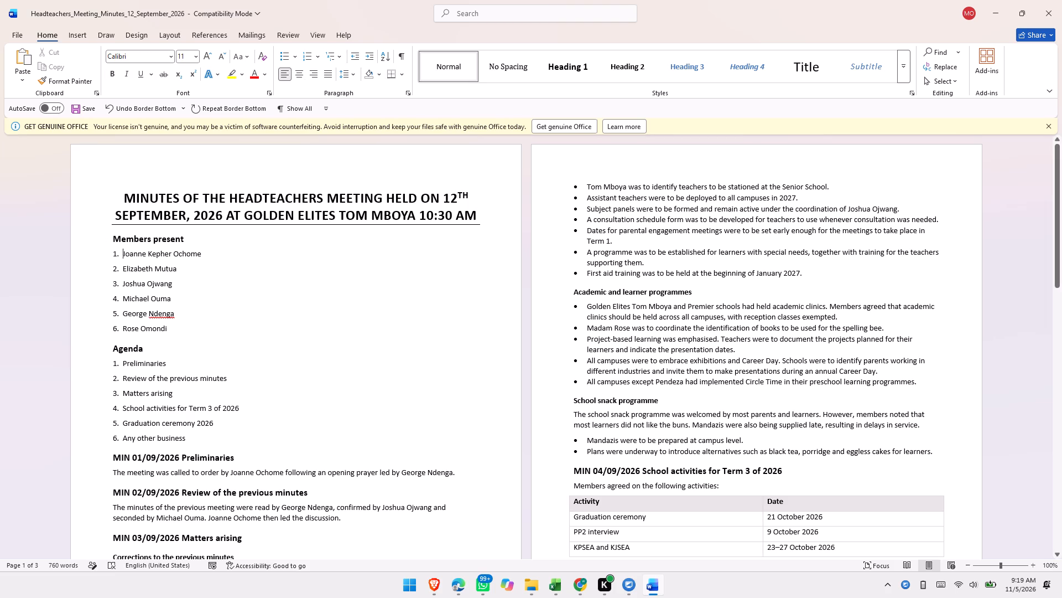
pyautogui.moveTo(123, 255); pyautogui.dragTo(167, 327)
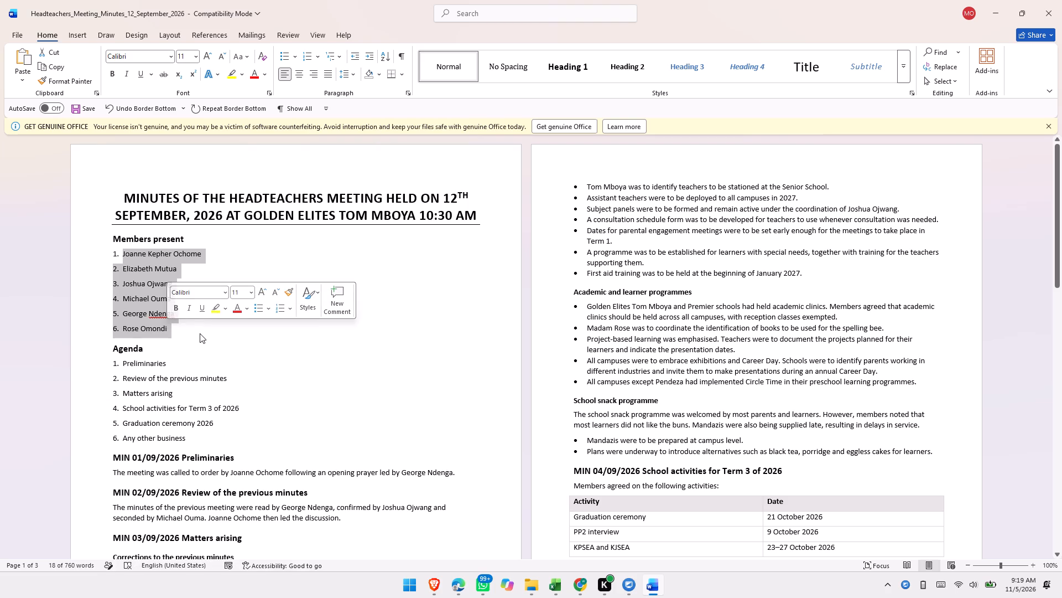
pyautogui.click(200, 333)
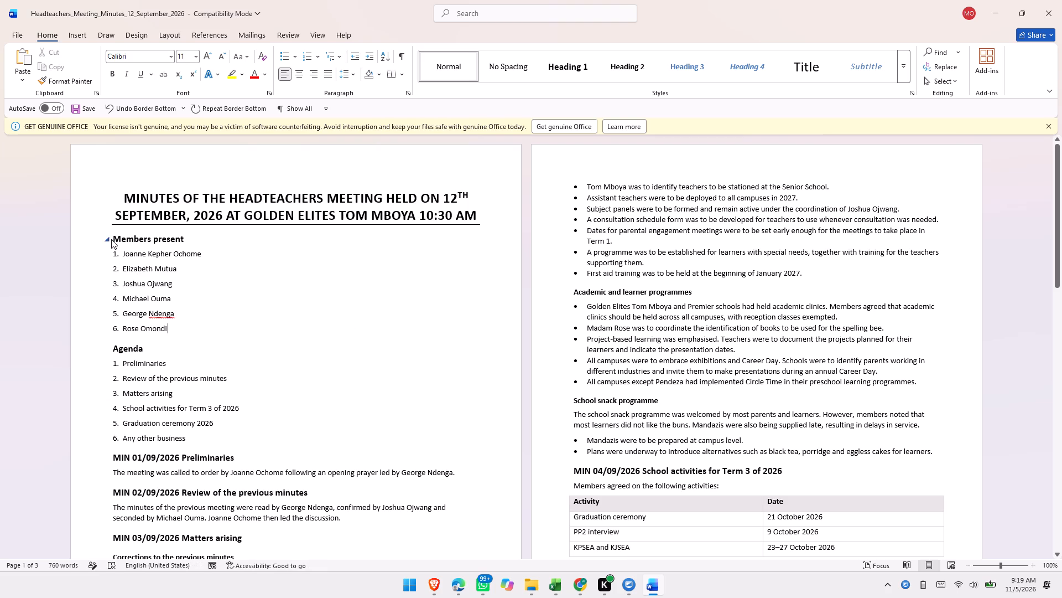
# Set all text below the title, from the Members present heading through the signature lines, to font size 12.
pyautogui.moveTo(111, 239); pyautogui.dragTo(823, 538)
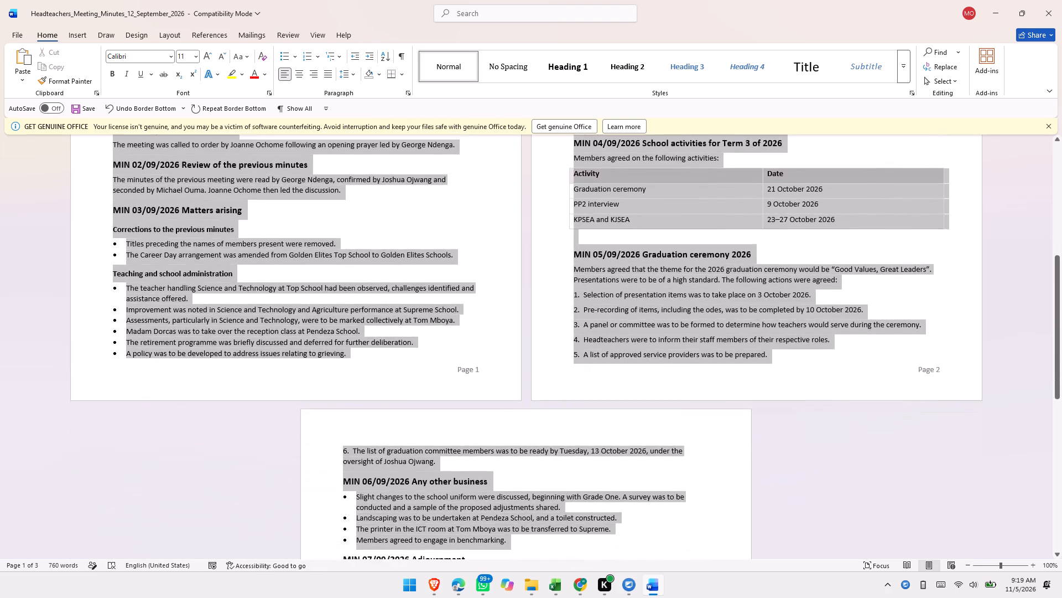
pyautogui.moveTo(823, 538); pyautogui.dragTo(675, 275)
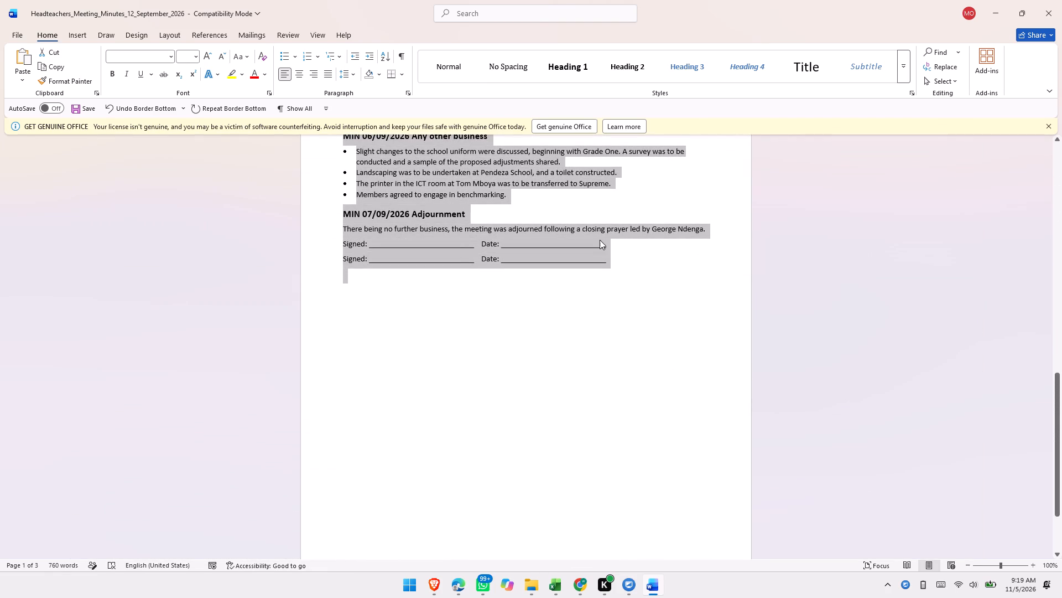
pyautogui.click(193, 57)
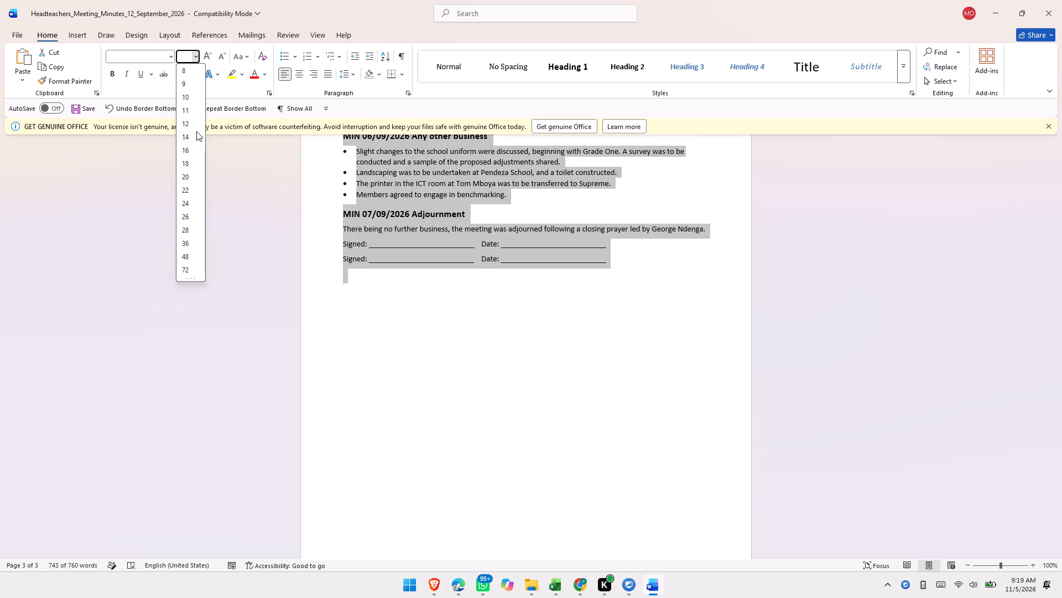
pyautogui.click(188, 124)
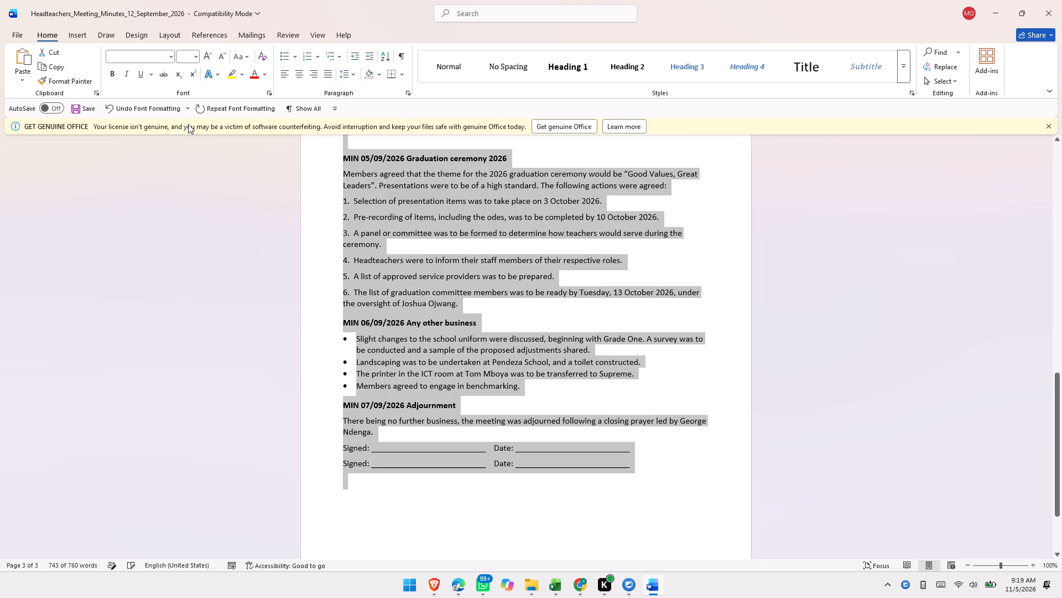
# Justify all the text below the title, from Members present through the signature lines.
pyautogui.scroll(19, 386, 204)
pyautogui.scroll(5, 384, 204)
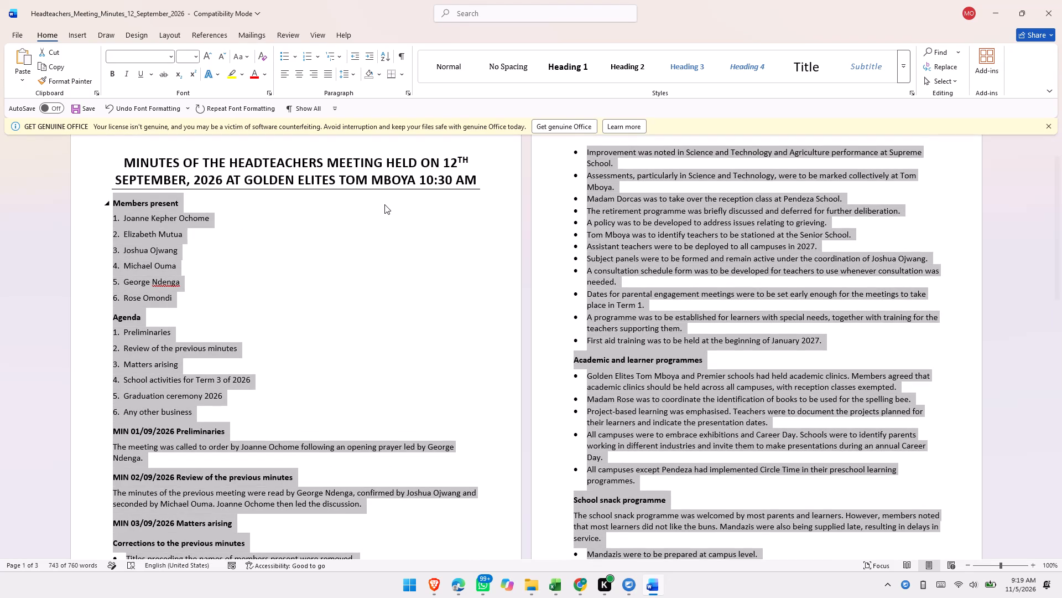
pyautogui.scroll(3, 384, 204)
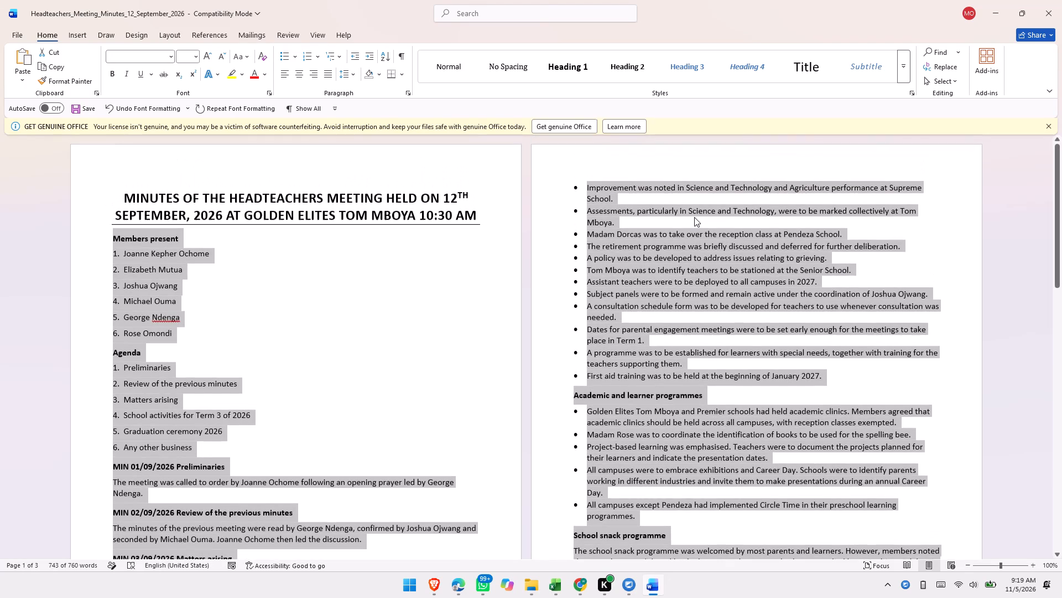
pyautogui.click(332, 71)
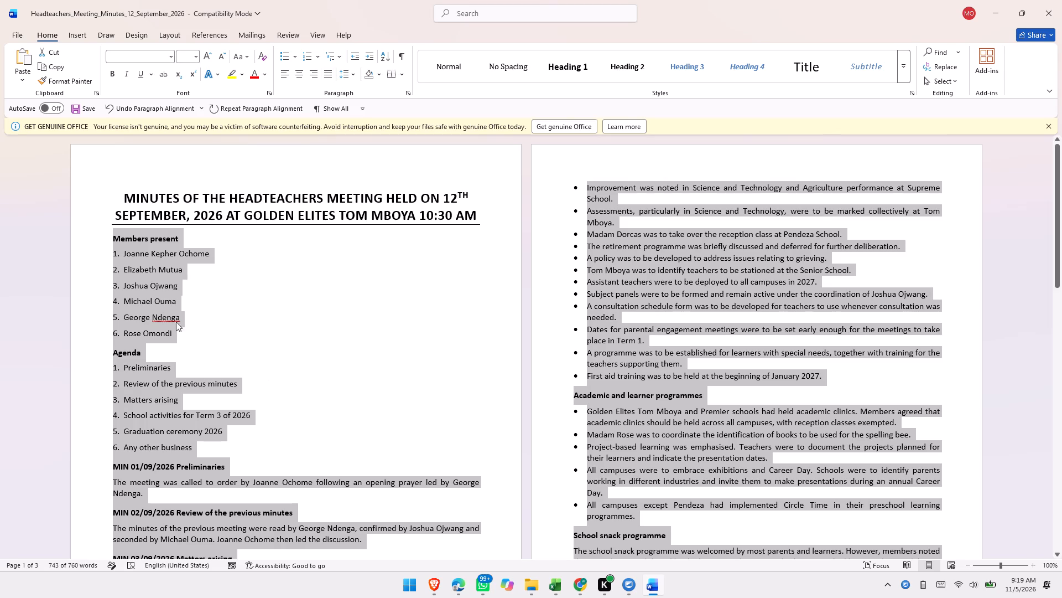
pyautogui.click(159, 295)
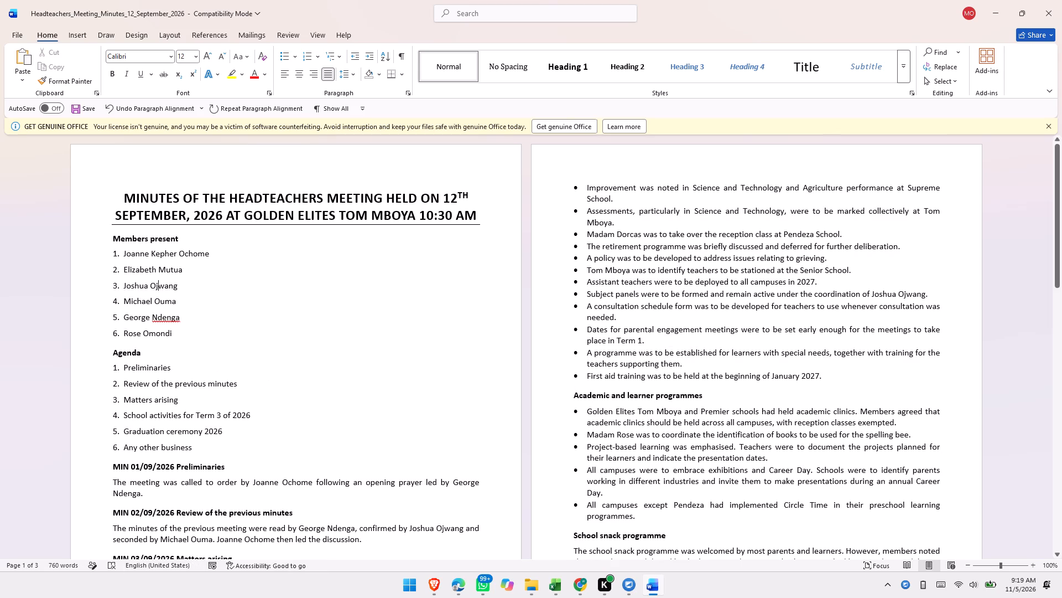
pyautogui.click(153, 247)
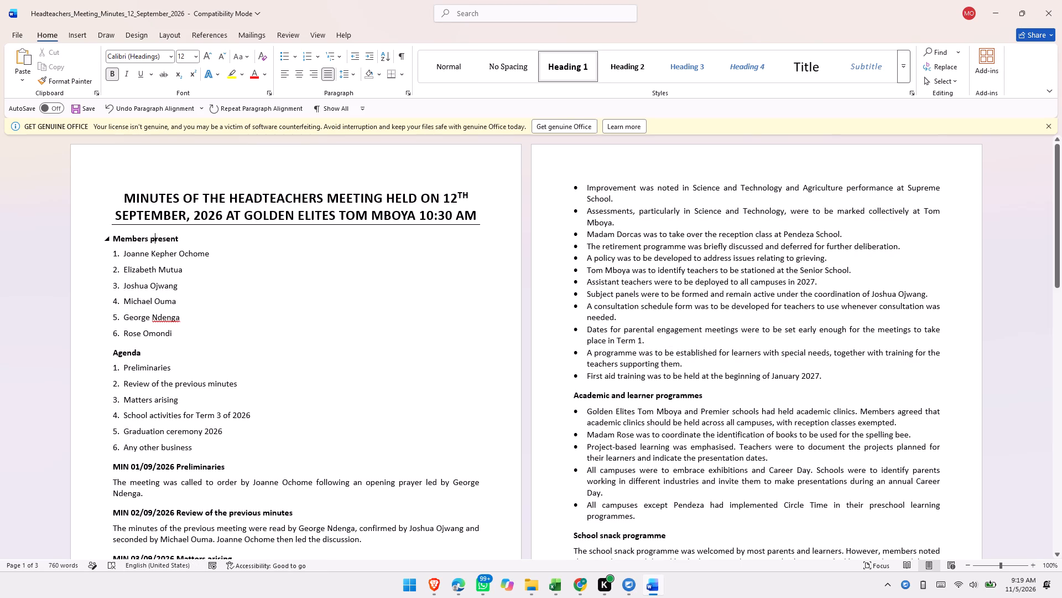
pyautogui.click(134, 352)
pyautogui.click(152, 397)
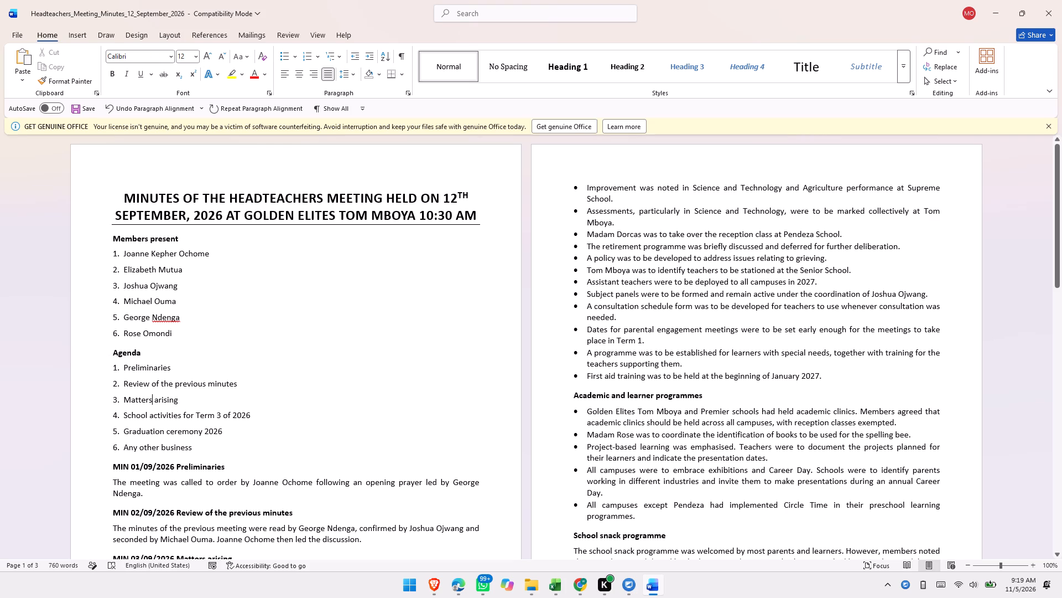
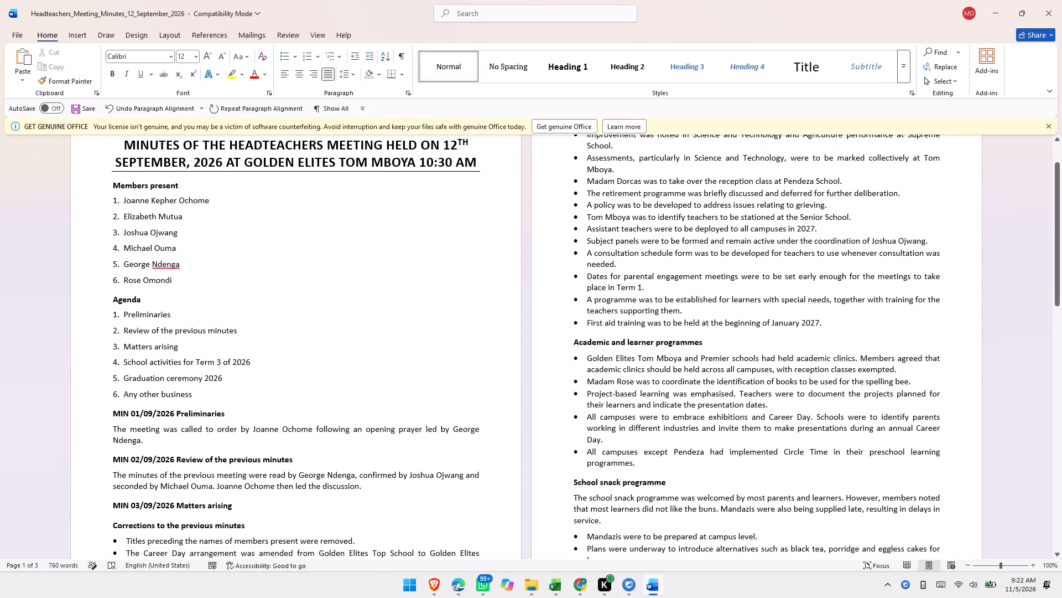
# Apply the Plain Table 1 style to the whole activities and dates table under MIN 04/09/2026 School activities for Term 3.
pyautogui.click(188, 410)
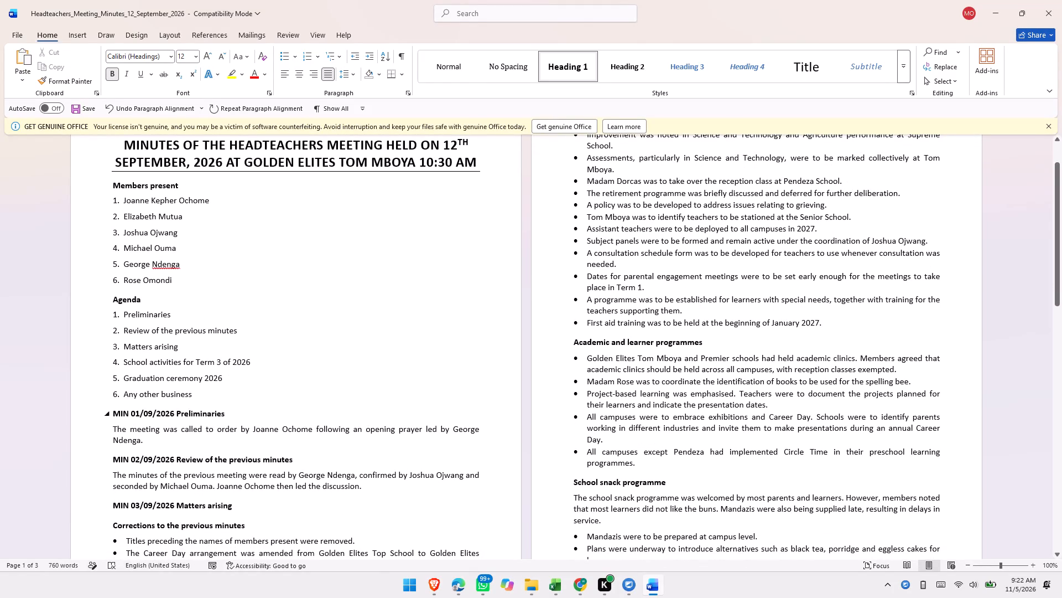
pyautogui.scroll(-14, 239, 410)
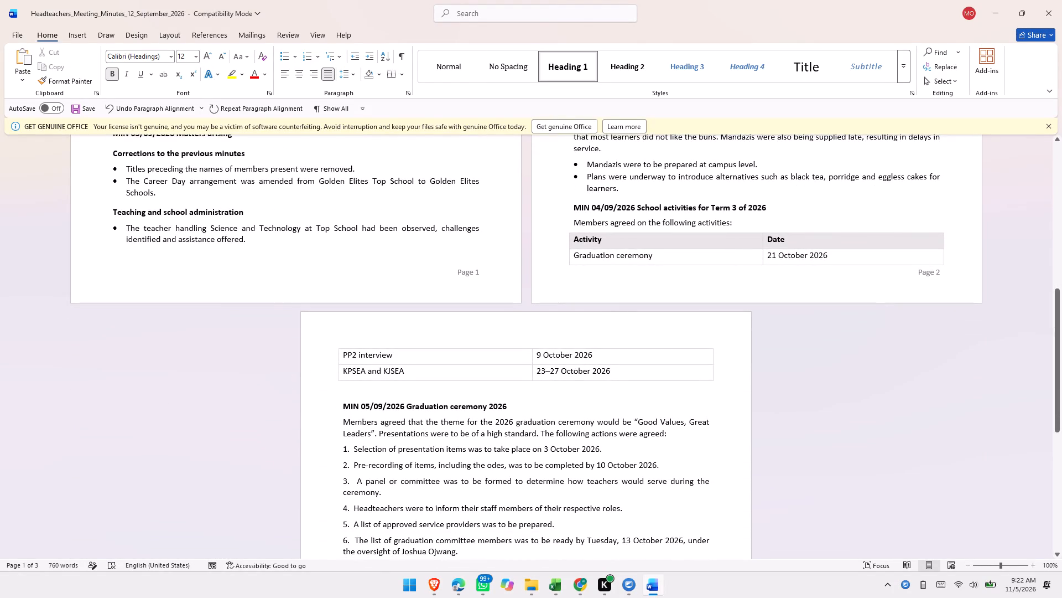
pyautogui.click(566, 229)
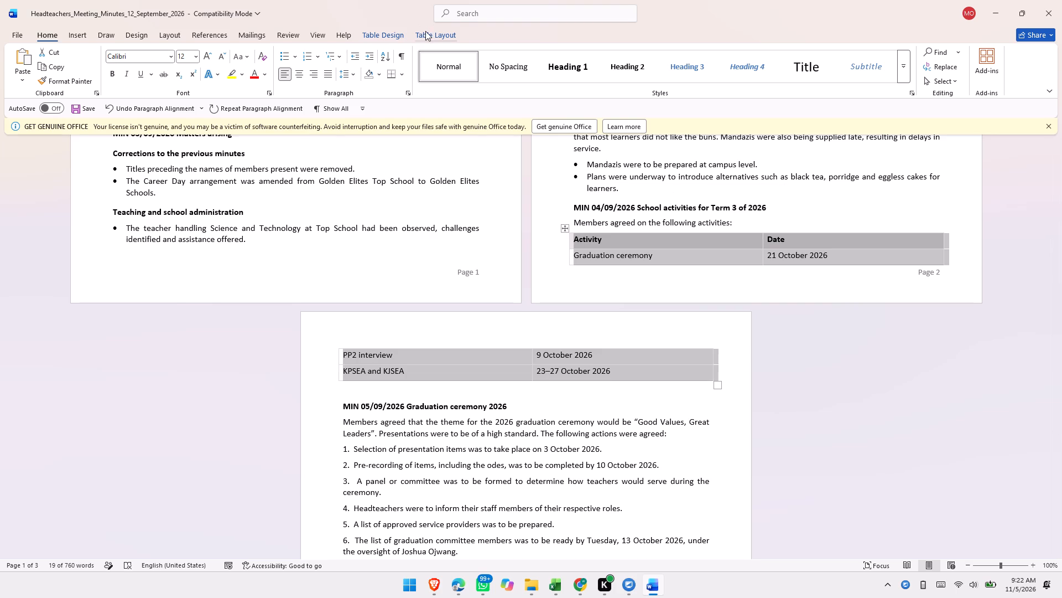
pyautogui.click(425, 31)
pyautogui.click(387, 36)
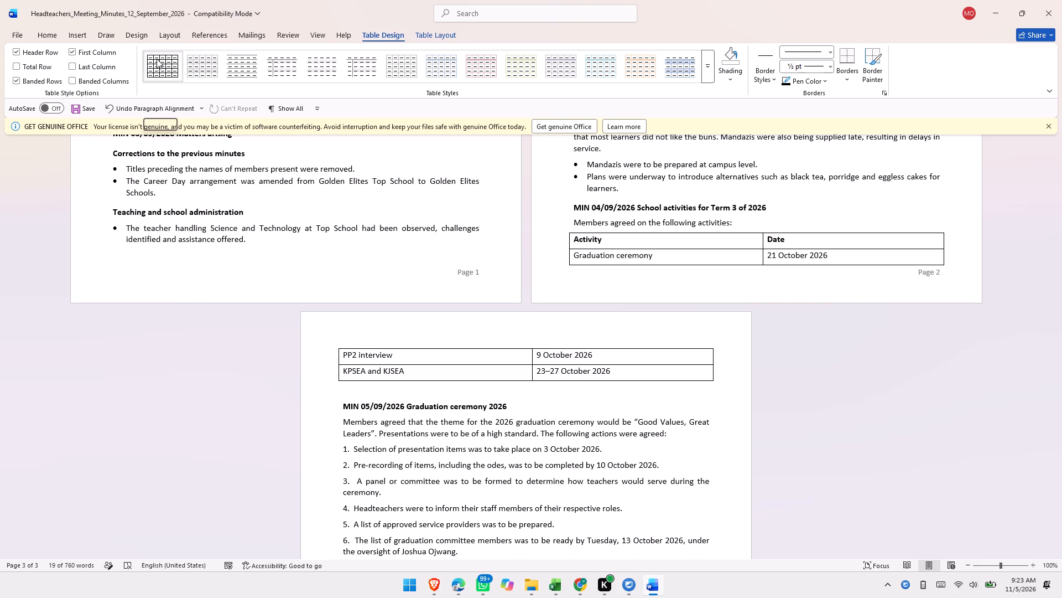
pyautogui.click(210, 65)
pyautogui.click(562, 424)
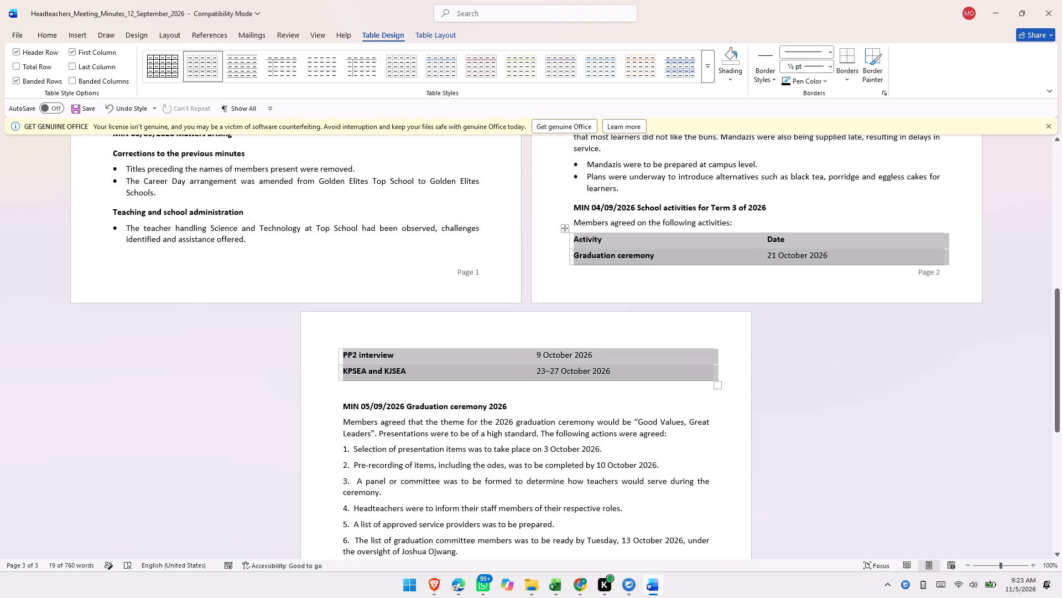
# Check the minutes through to the signature lines on the last page and save the document.
pyautogui.scroll(-13, 553, 427)
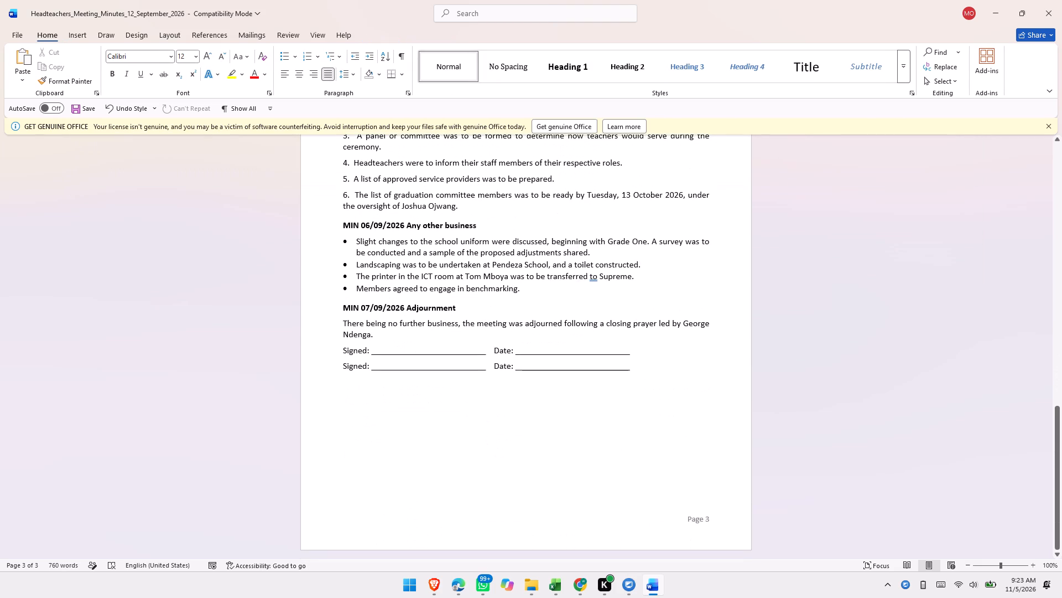
pyautogui.hotkey('ctrl', 's')
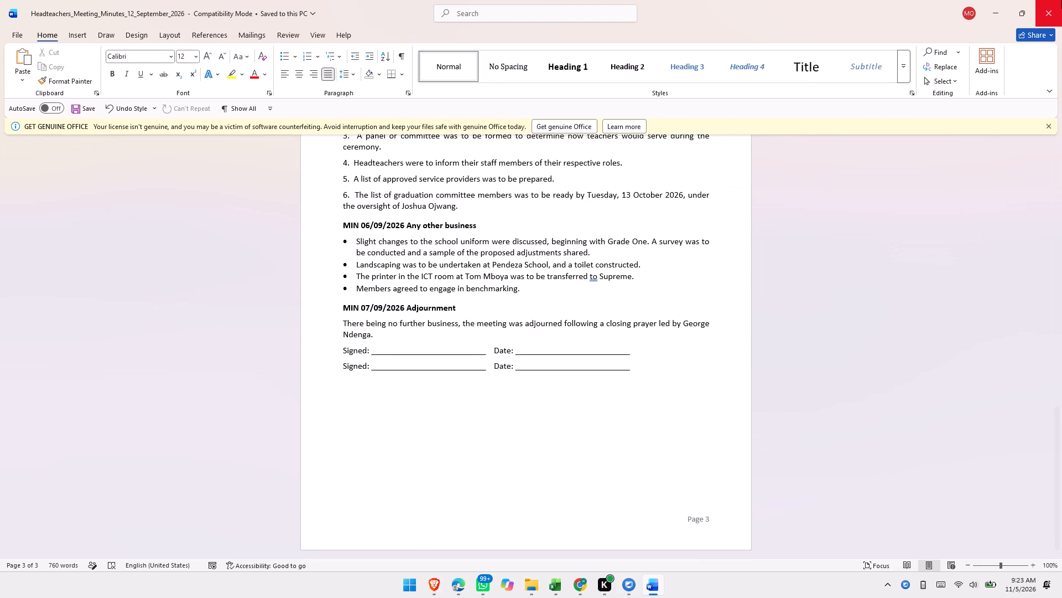
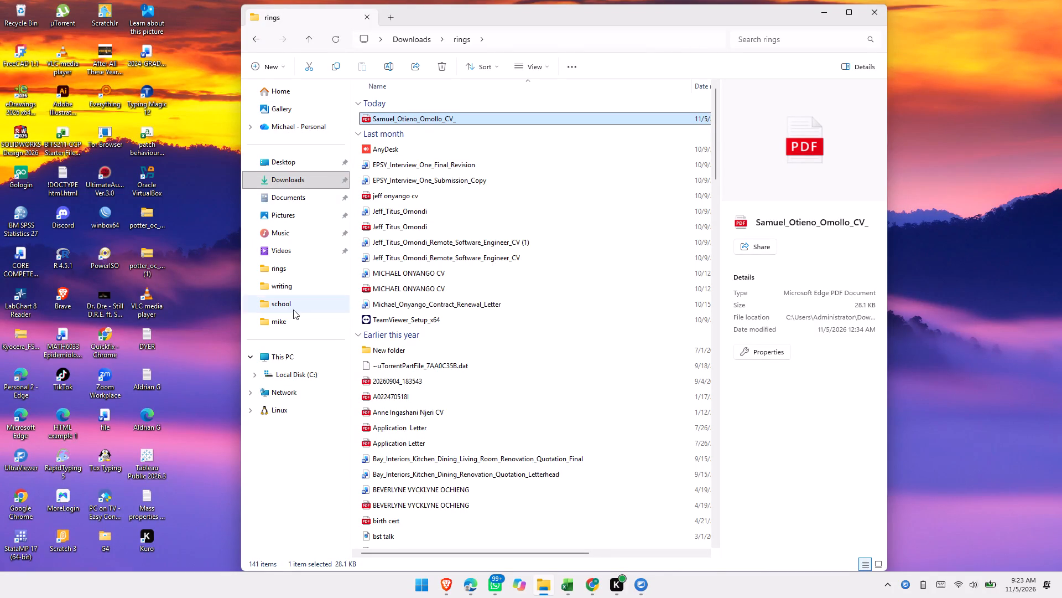
# Open the school folder inside Downloads in File Explorer.
pyautogui.click(287, 181)
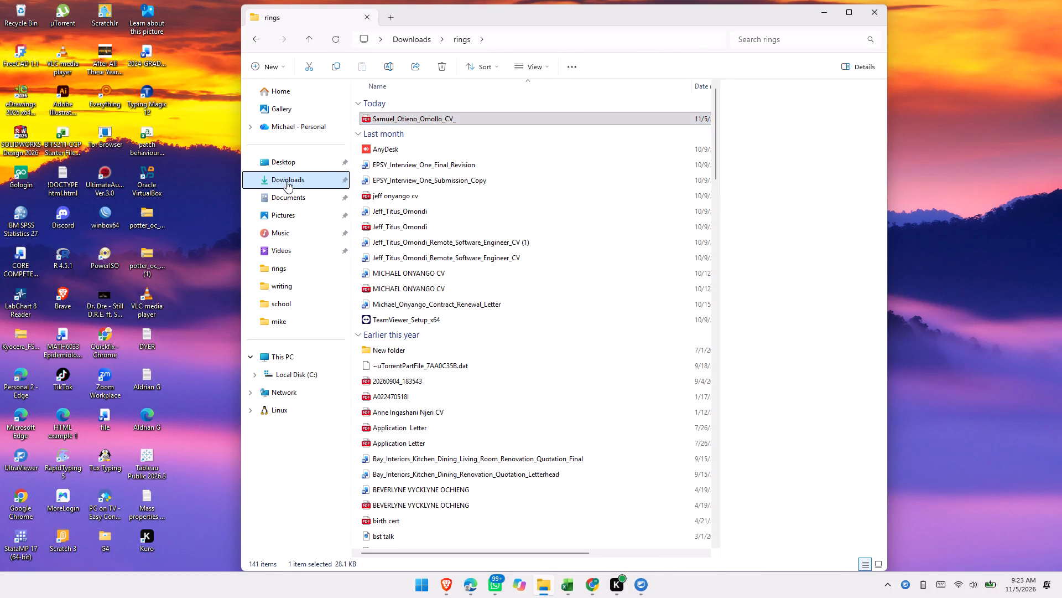
pyautogui.doubleClick(393, 137)
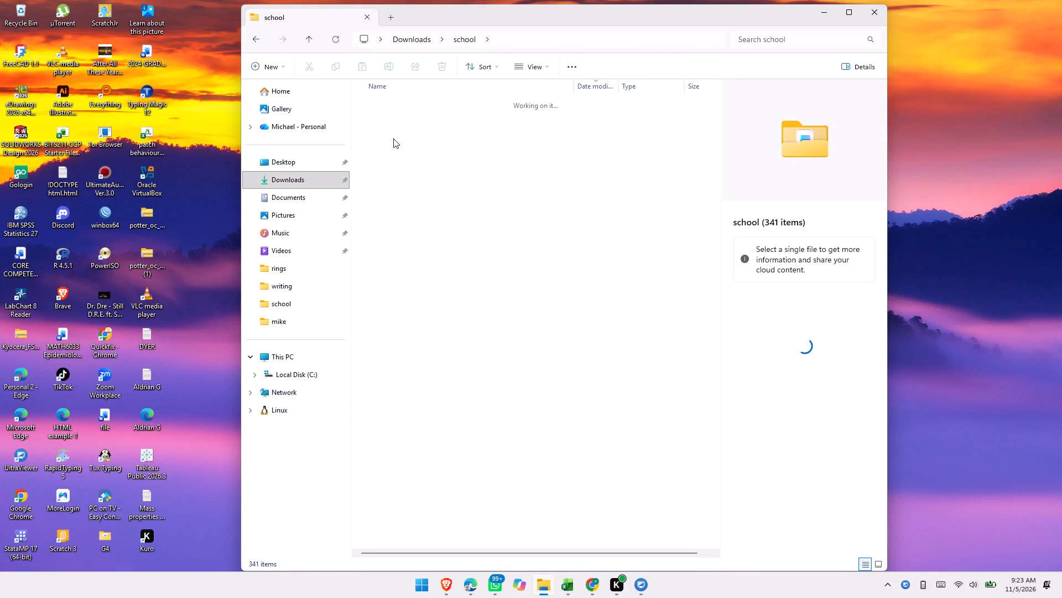
# Rename the Headteachers_Meeting_Minutes_12_September_2026 document by replacing the underscores in its name with spaces.
pyautogui.click(440, 117)
pyautogui.click(425, 120)
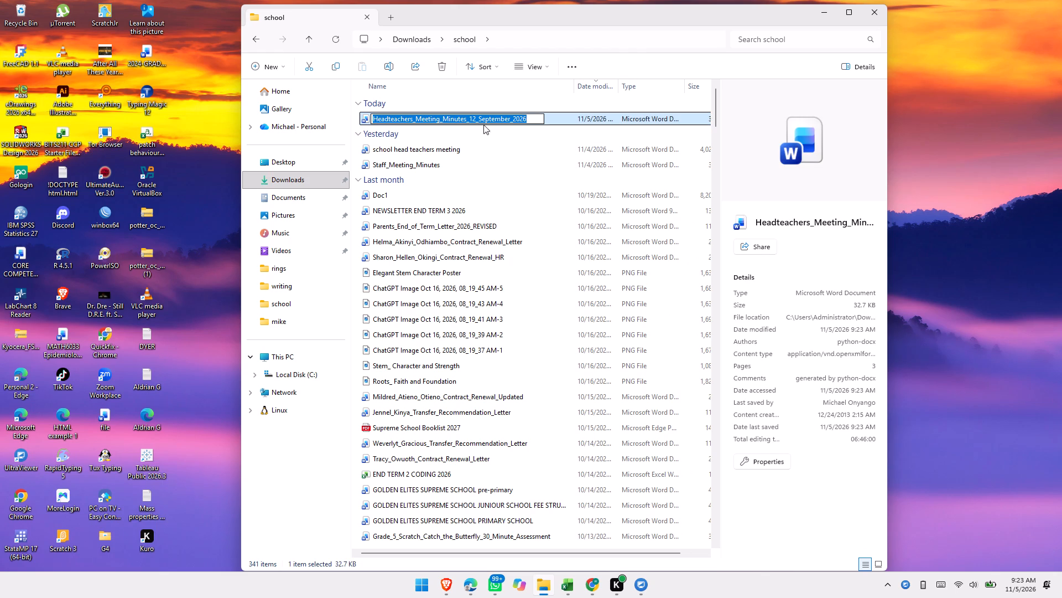
pyautogui.click(417, 118)
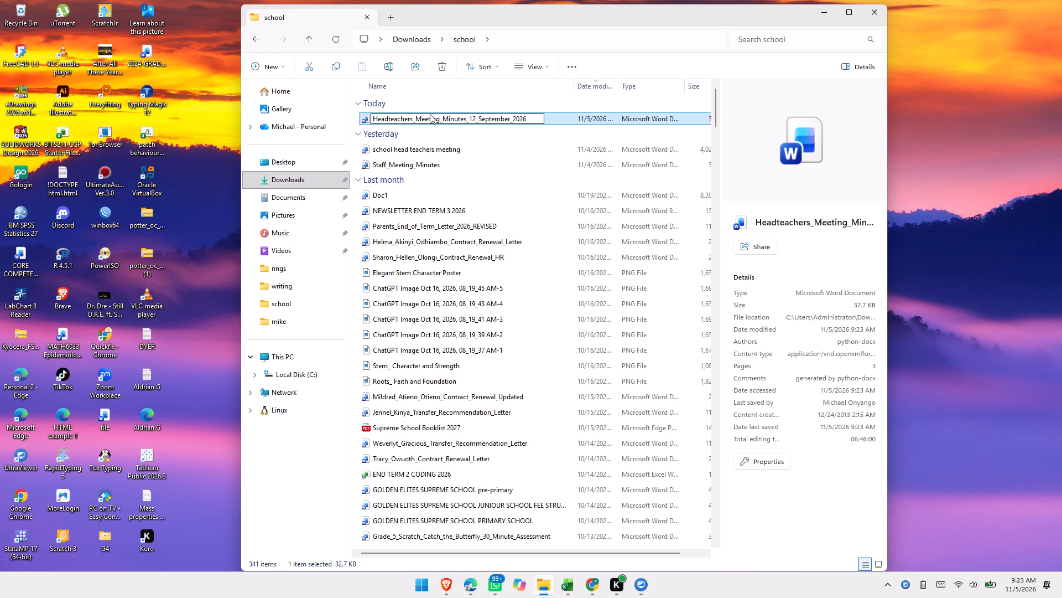
pyautogui.press('BackSpace')
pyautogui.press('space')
pyautogui.click(442, 117)
pyautogui.press('BackSpace')
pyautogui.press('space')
pyautogui.click(469, 121)
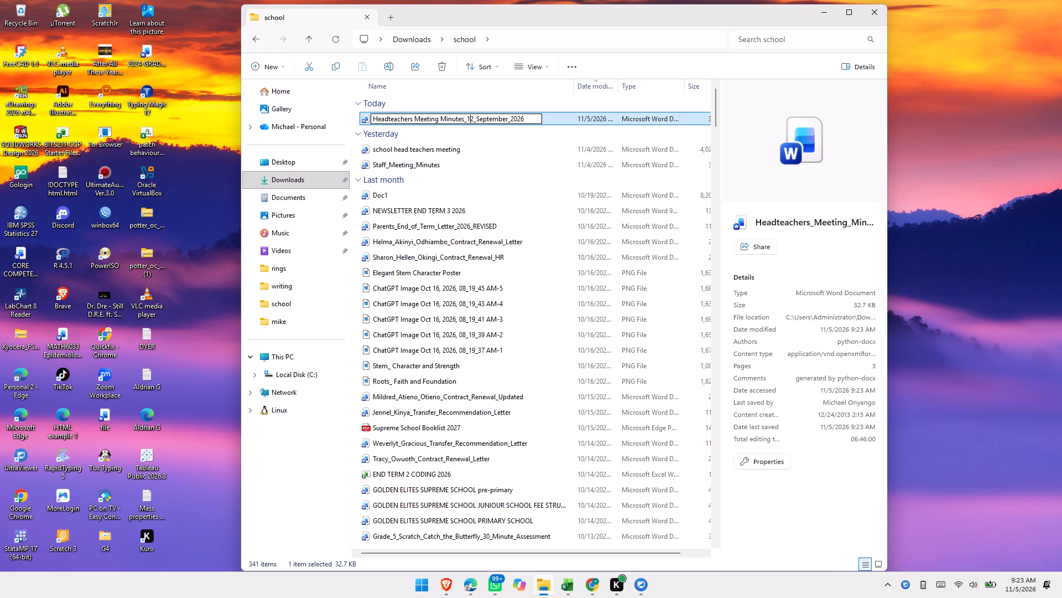
pyautogui.press('Left')
pyautogui.press('BackSpace')
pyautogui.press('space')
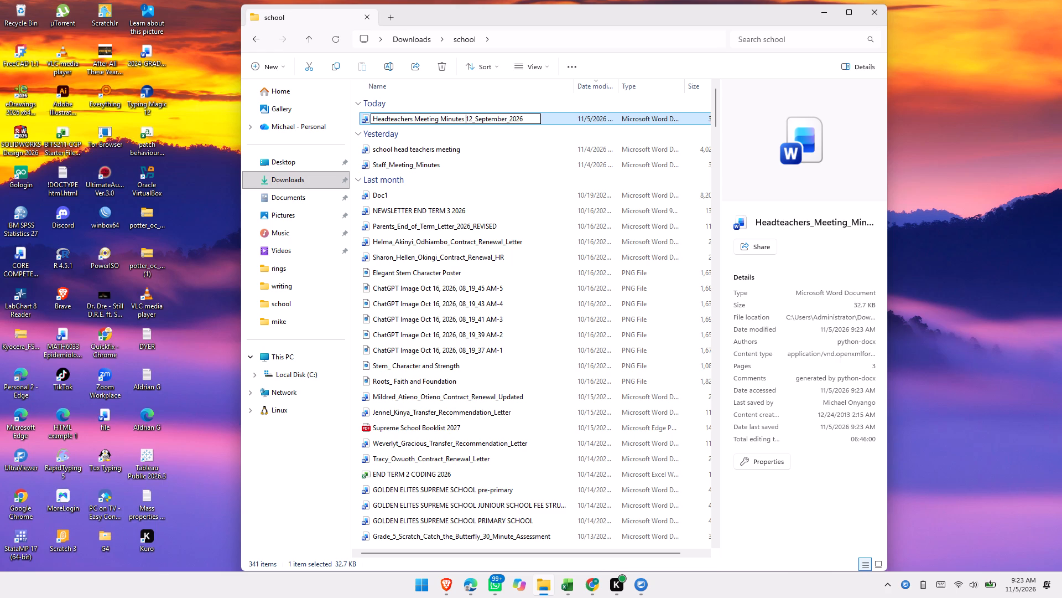
pyautogui.click(474, 118)
pyautogui.press('BackSpace')
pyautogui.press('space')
pyautogui.click(509, 120)
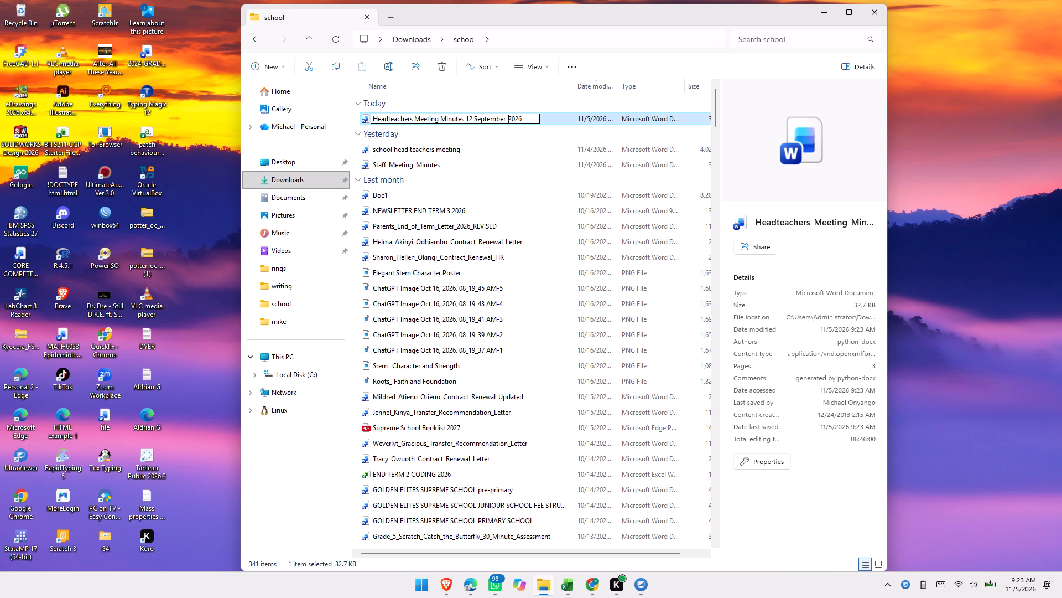